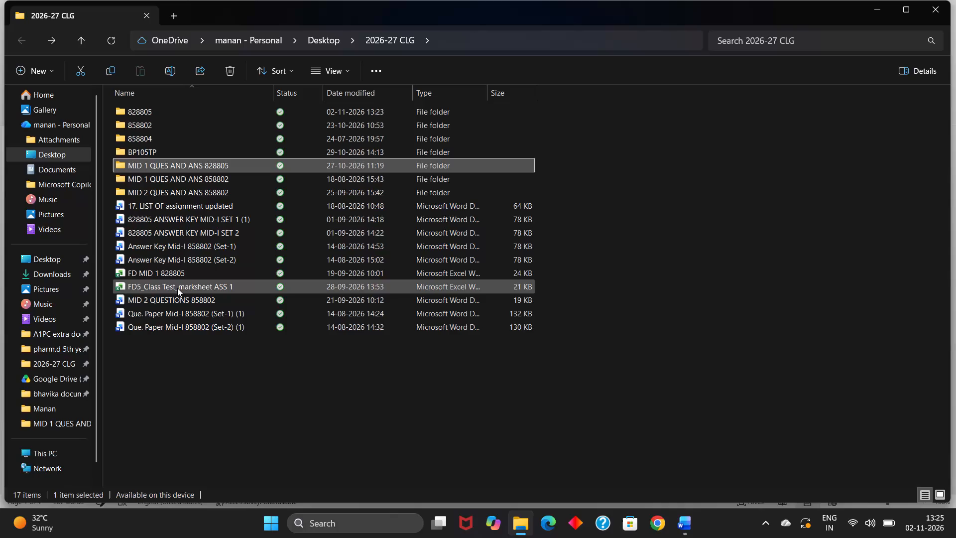
# Open the 13._Question_Bank-_828805 document from the 828805 folder inside 2026-27 CLG.
pyautogui.doubleClick(172, 106)
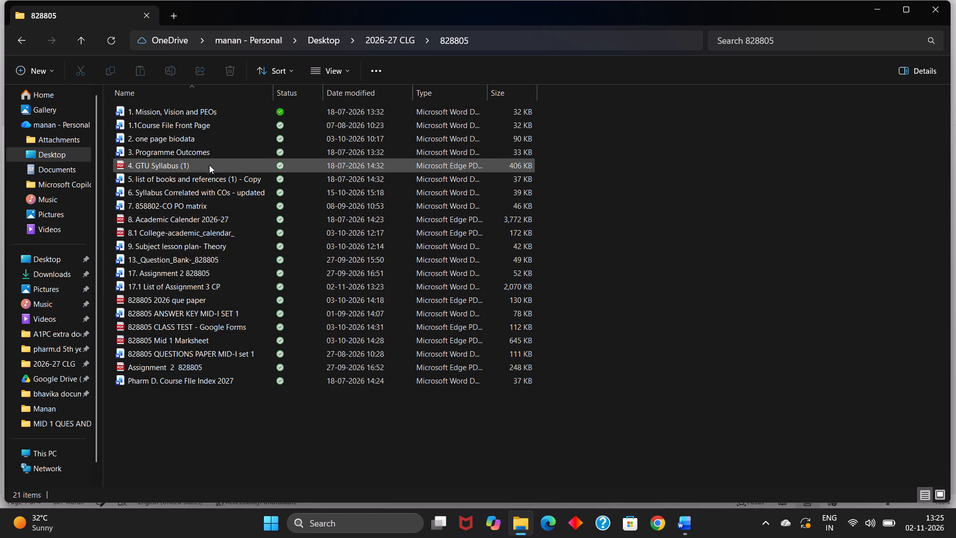
pyautogui.doubleClick(216, 258)
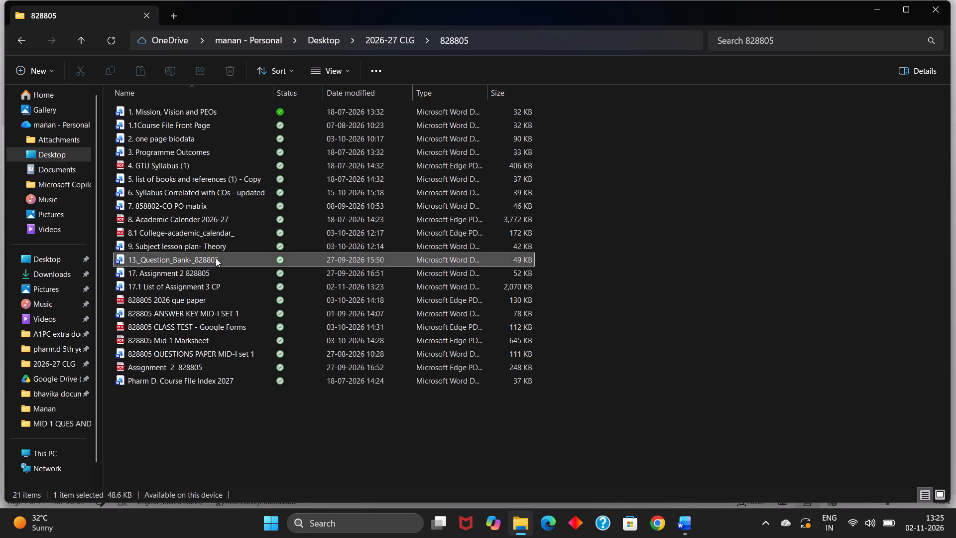
# Read through the question bank's chapter-wise questions, from the course outcomes to Chapter 10.
pyautogui.scroll(-1, 503, 355)
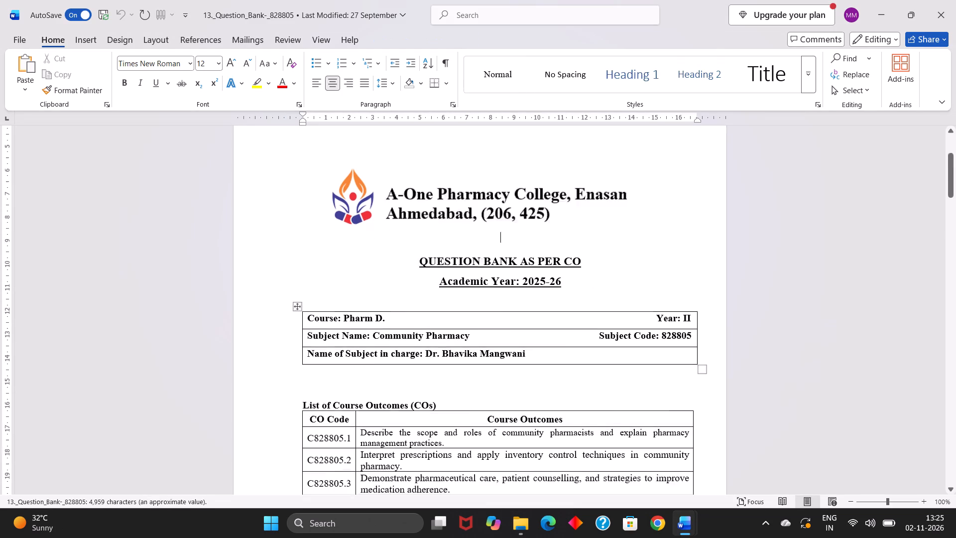
pyautogui.scroll(-3, 503, 355)
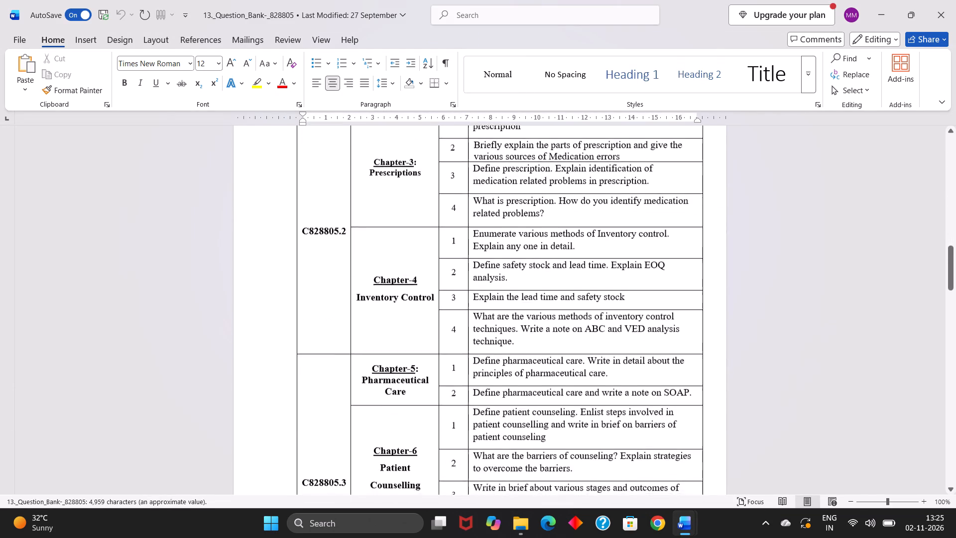
pyautogui.scroll(-2, 503, 355)
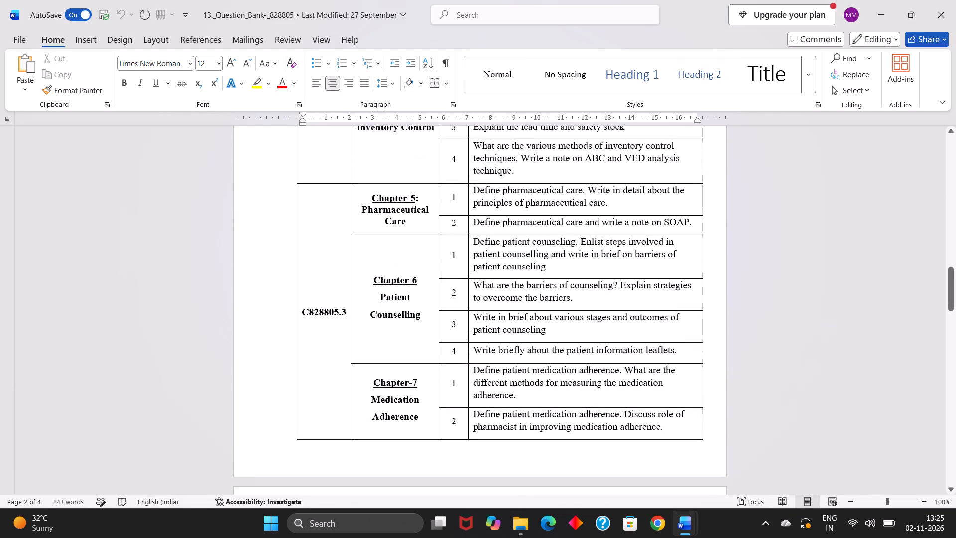
pyautogui.scroll(-2, 503, 355)
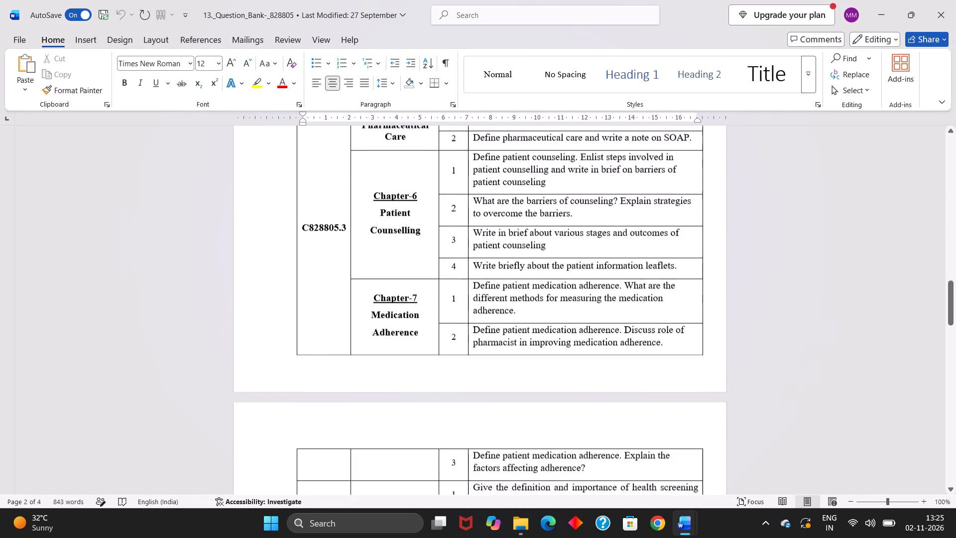
pyautogui.scroll(-1, 468, 368)
pyautogui.scroll(-1, 453, 435)
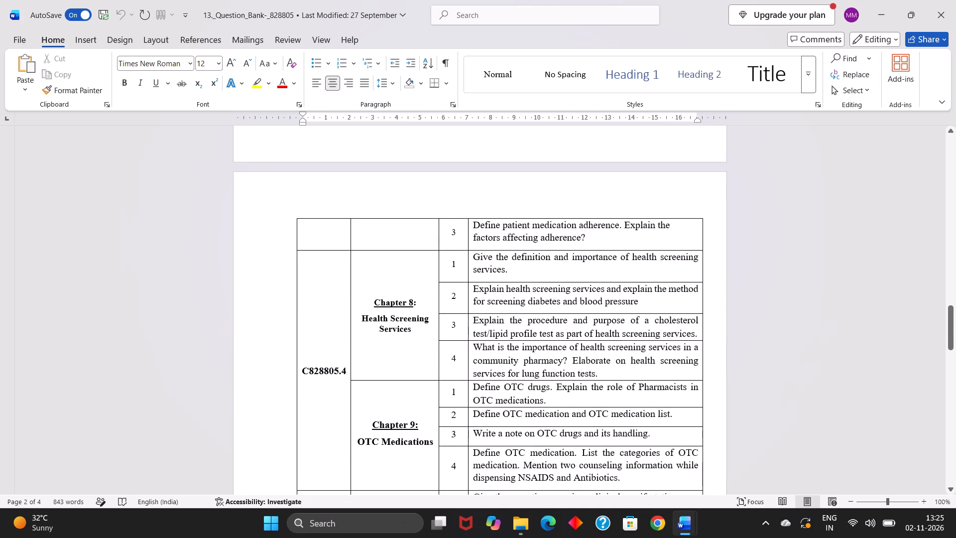
pyautogui.scroll(-1, 467, 316)
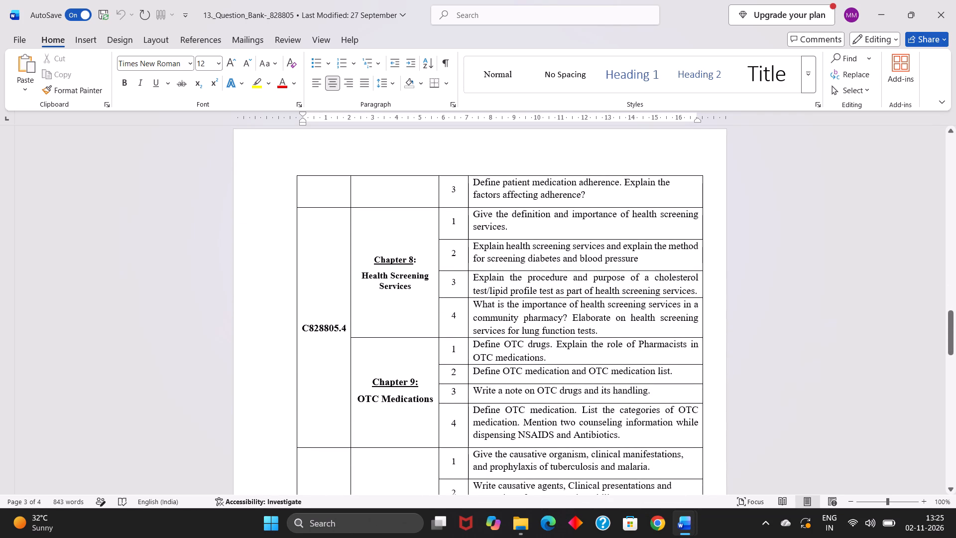
pyautogui.scroll(-1, 458, 430)
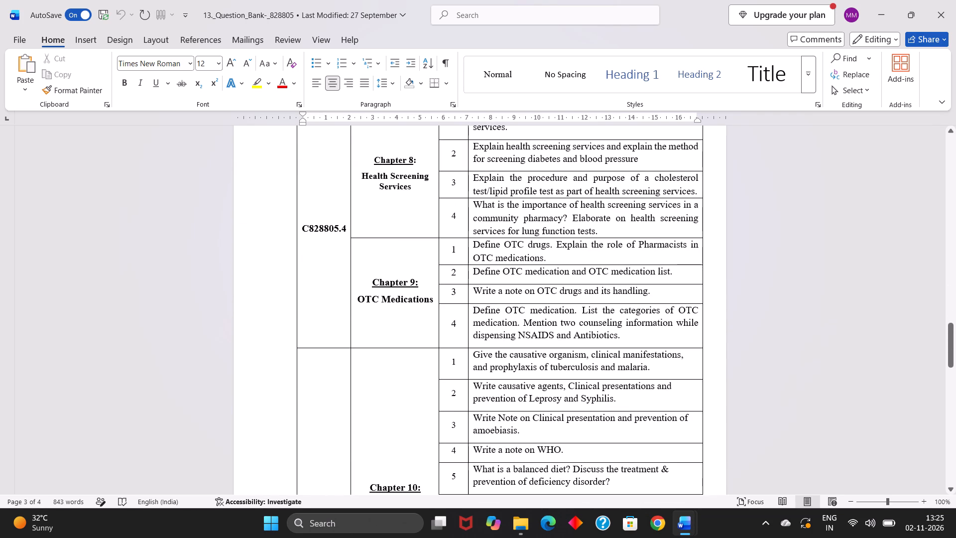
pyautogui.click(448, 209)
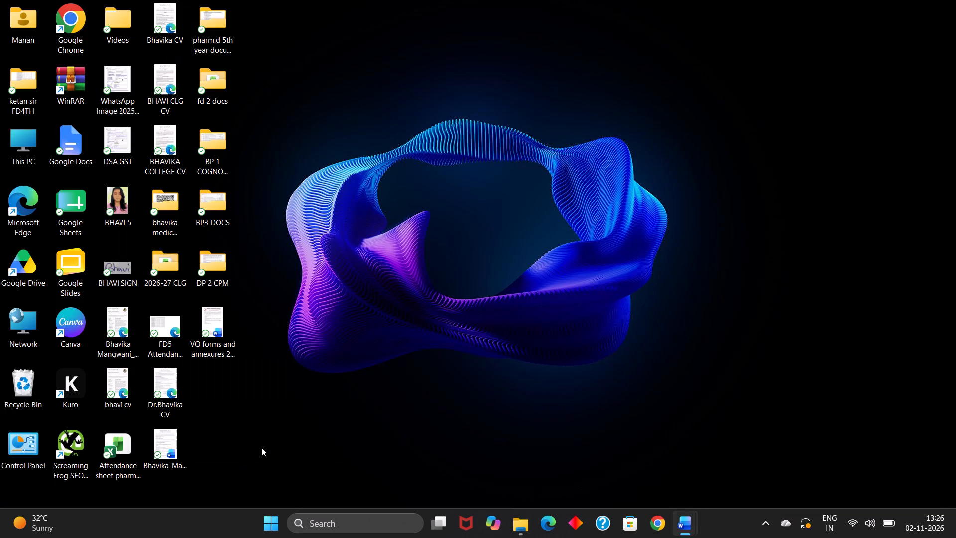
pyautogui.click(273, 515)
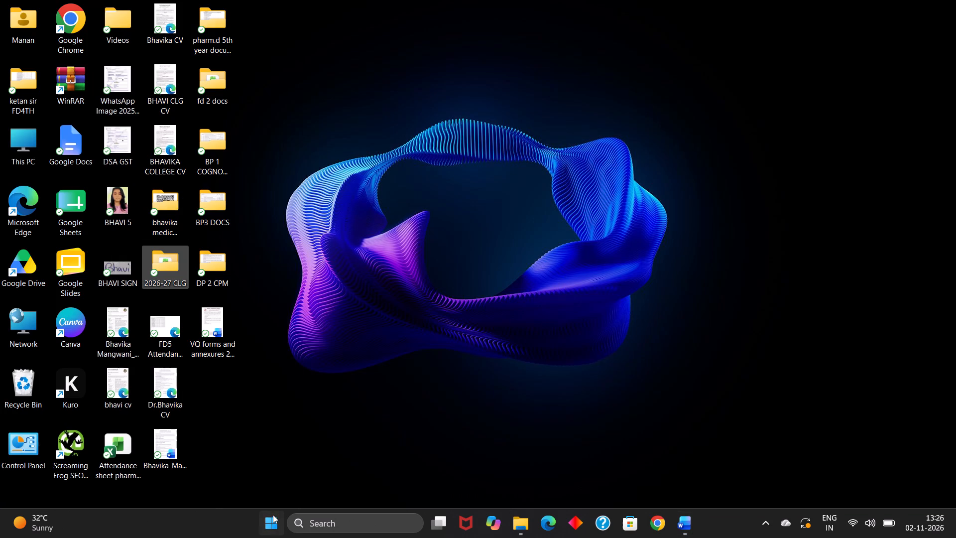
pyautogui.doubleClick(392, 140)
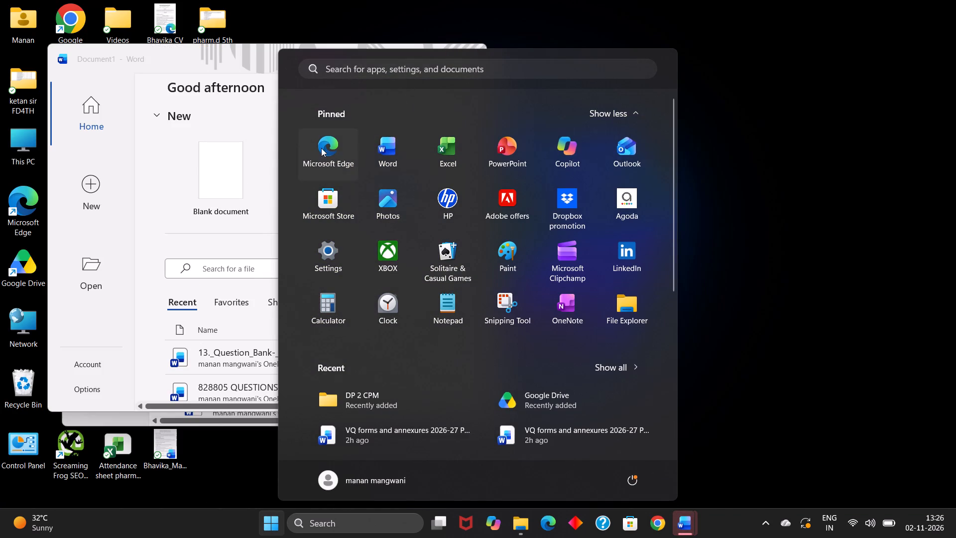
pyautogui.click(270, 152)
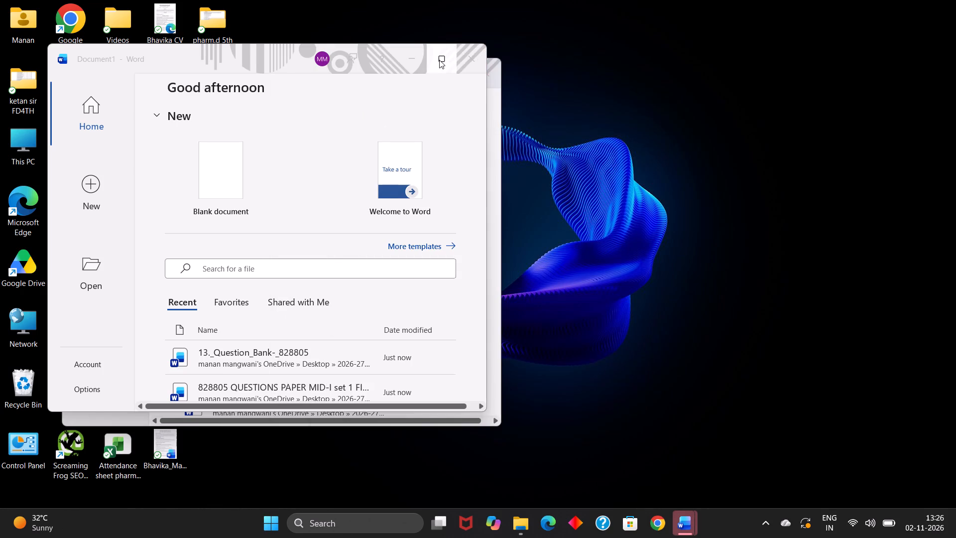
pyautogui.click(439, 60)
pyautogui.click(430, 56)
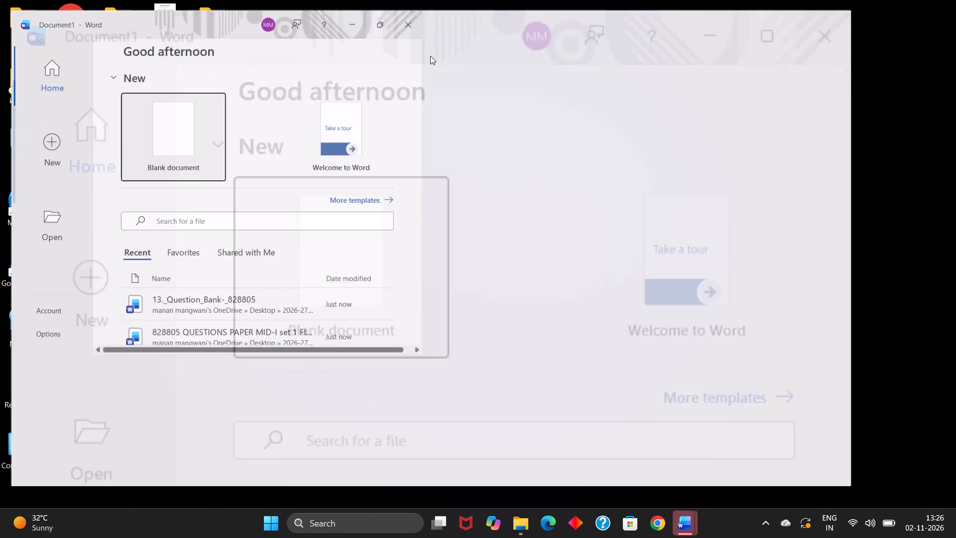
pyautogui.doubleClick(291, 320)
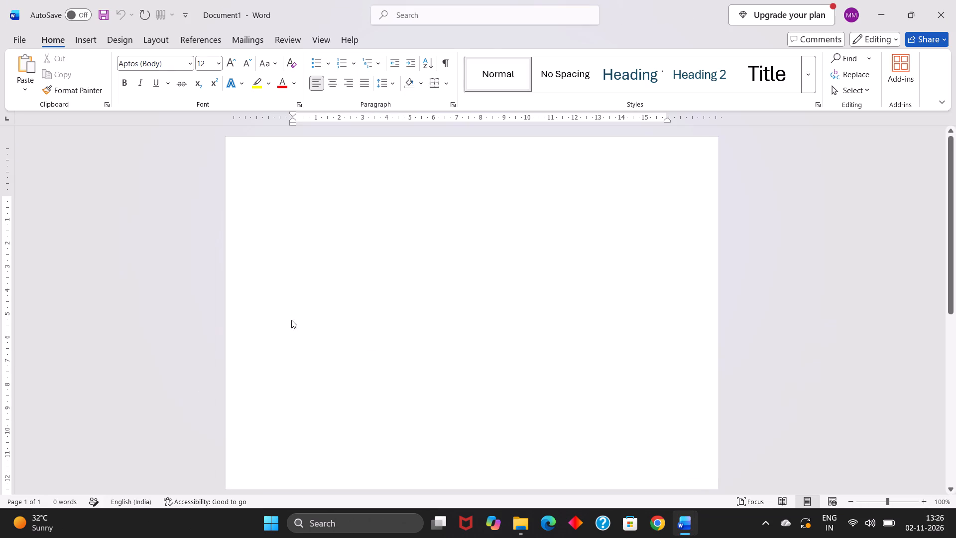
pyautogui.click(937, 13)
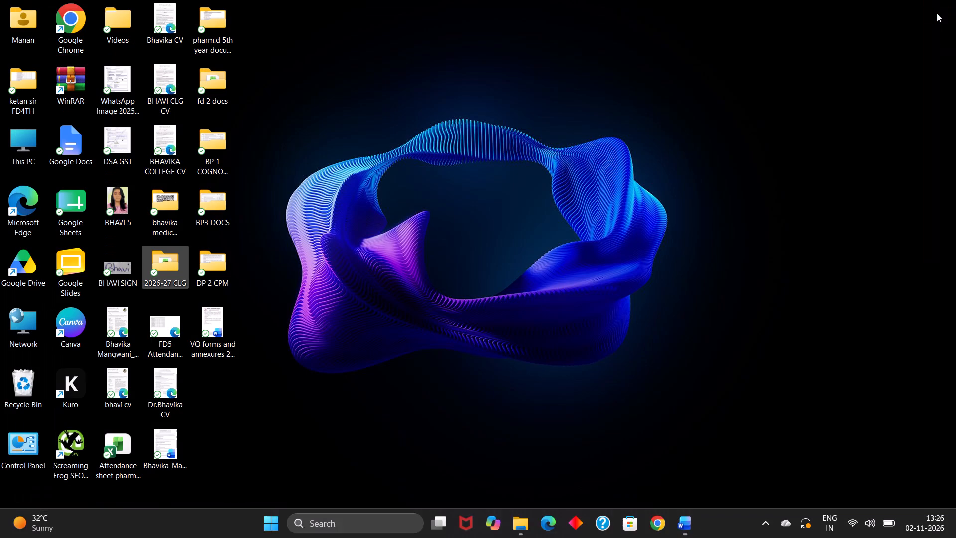
# Launch Word from the desktop to its start page.
pyautogui.click(266, 528)
pyautogui.doubleClick(386, 140)
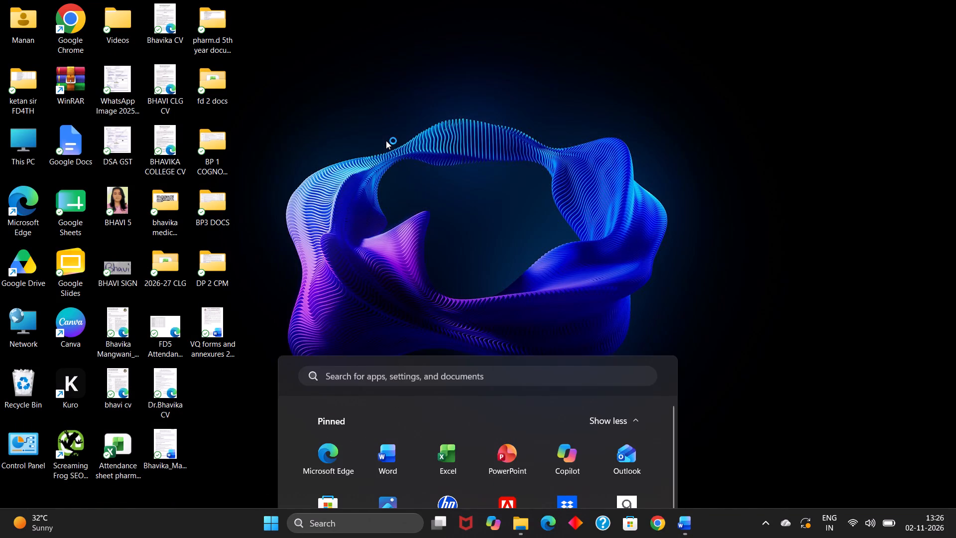
pyautogui.click(451, 76)
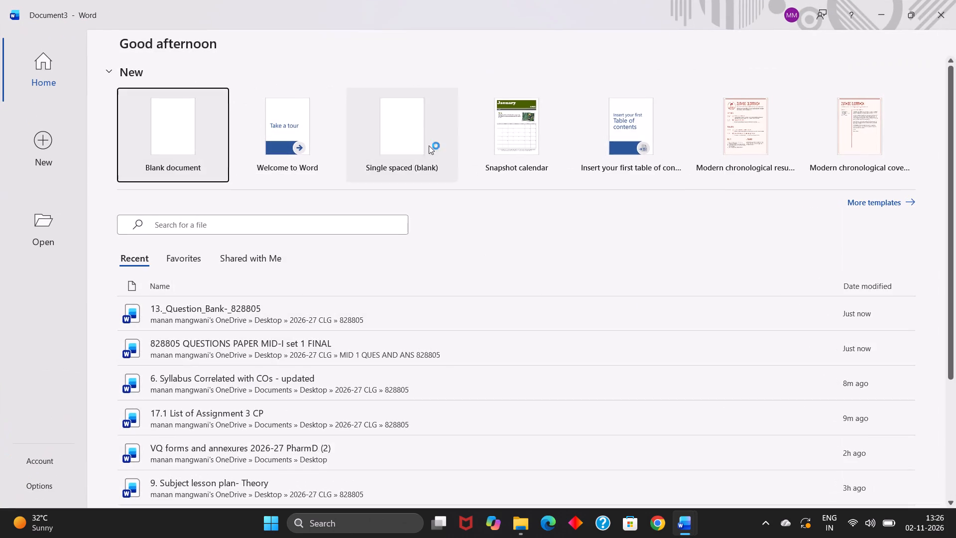
# Look through the full list of recent Word documents for a related course file, down to the oldest mid-October entries.
pyautogui.scroll(-2, 248, 404)
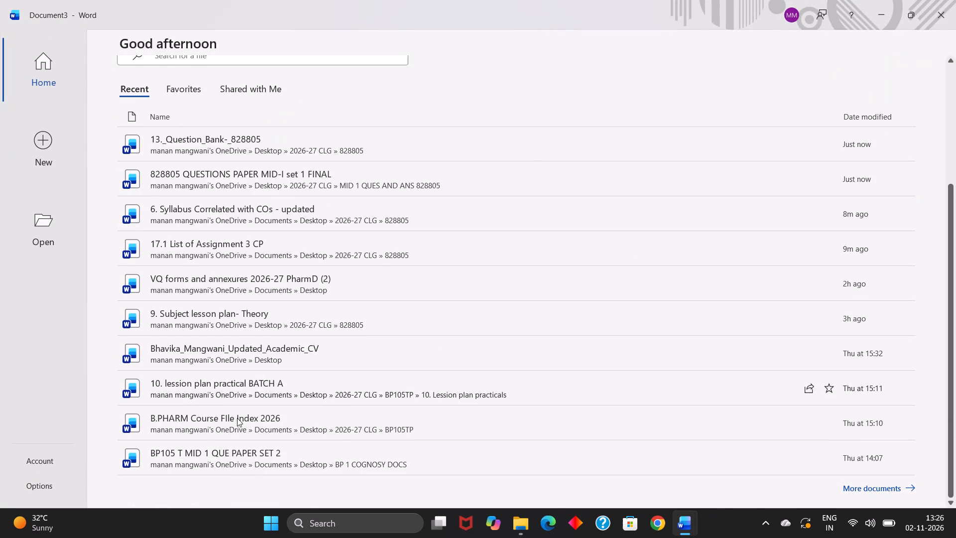
pyautogui.click(34, 244)
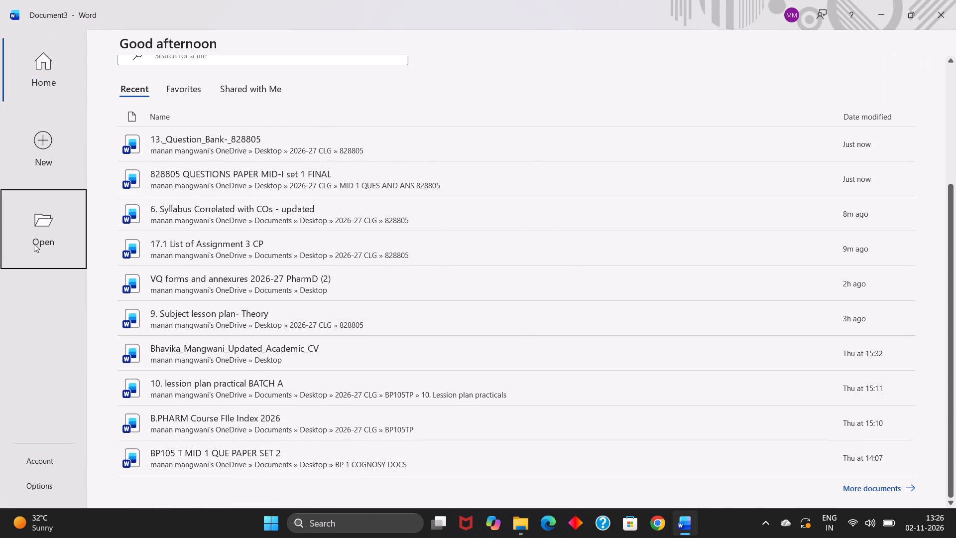
pyautogui.scroll(-1, 409, 288)
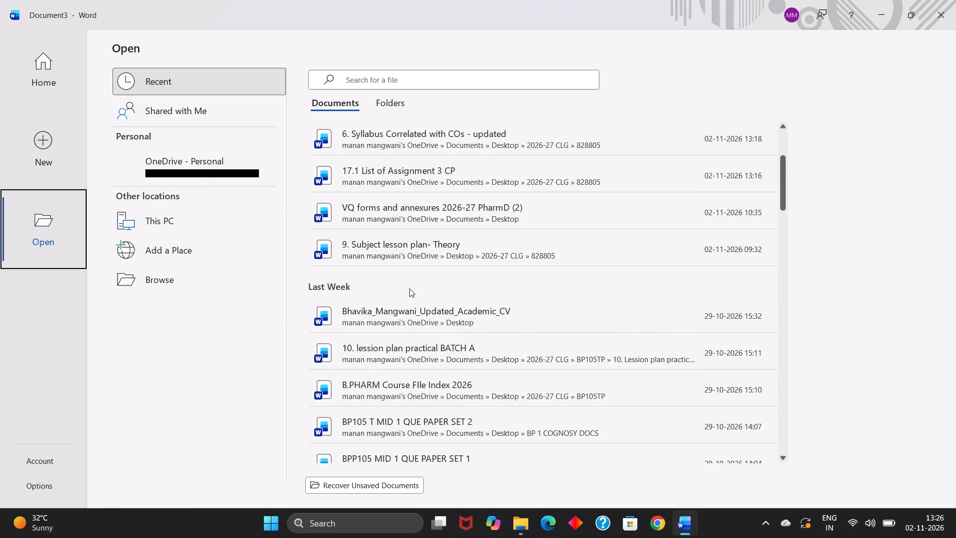
pyautogui.scroll(-2, 409, 288)
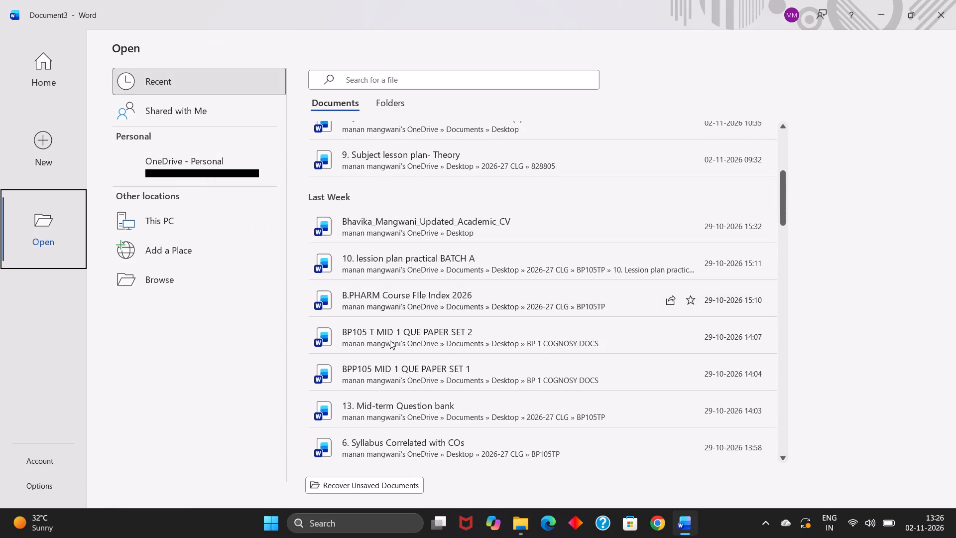
pyautogui.scroll(-1, 384, 425)
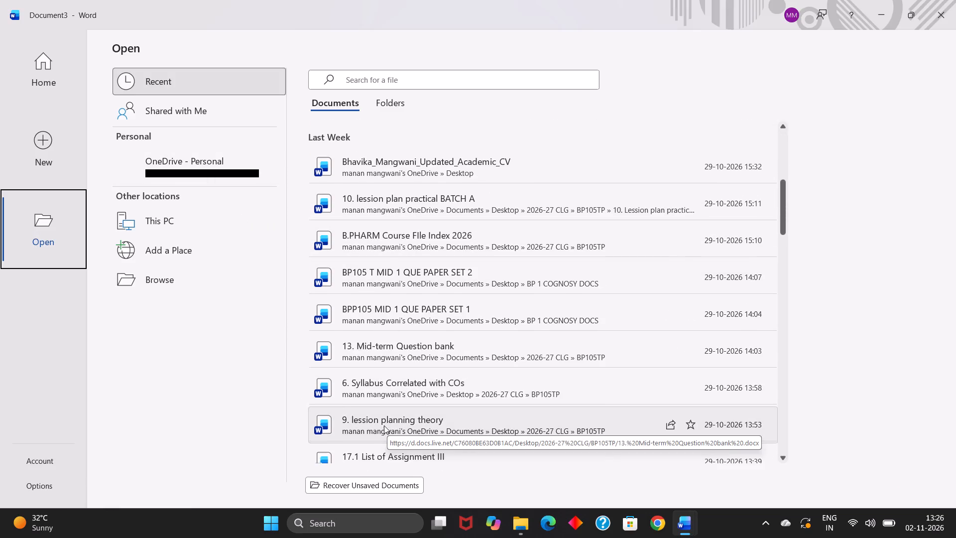
pyautogui.scroll(-4, 384, 425)
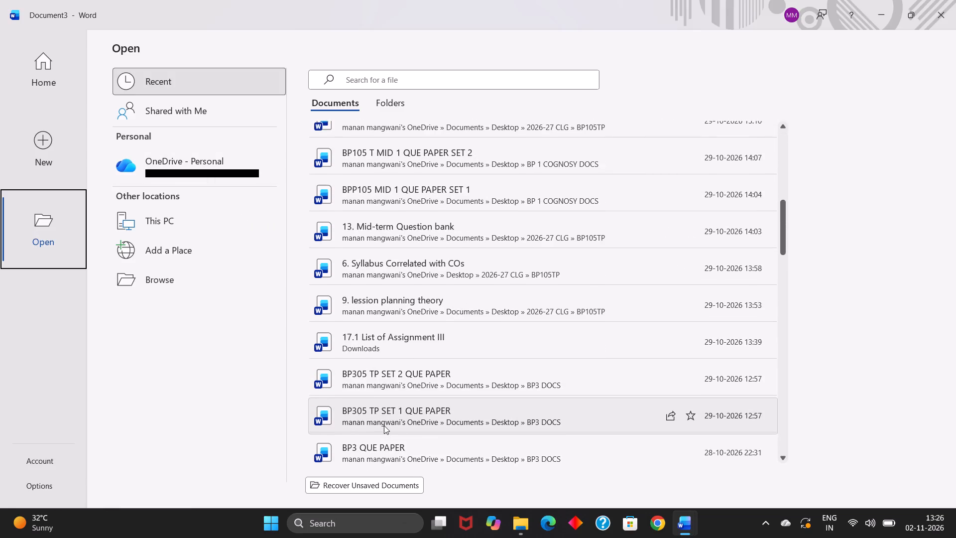
pyautogui.scroll(-2, 384, 425)
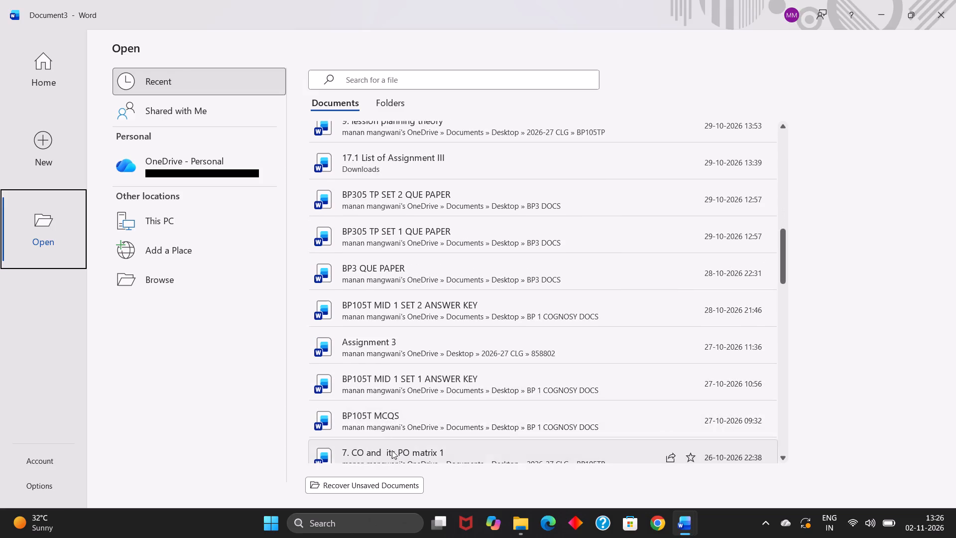
pyautogui.scroll(-4, 392, 450)
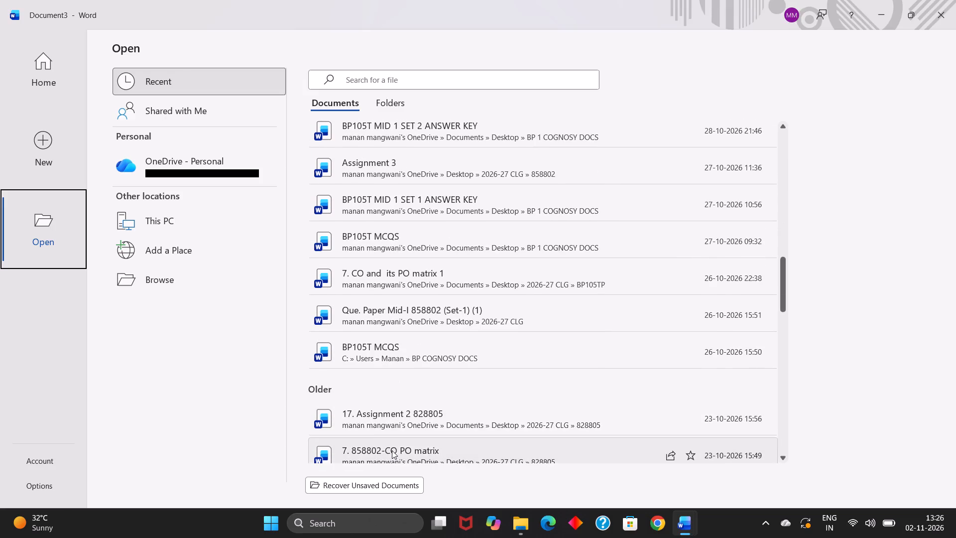
pyautogui.scroll(-3, 392, 450)
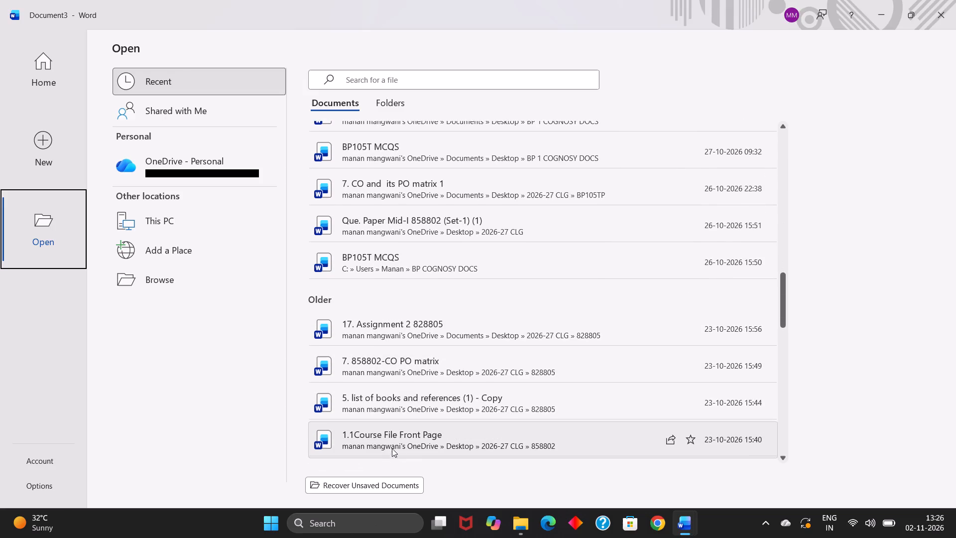
pyautogui.scroll(-1, 407, 397)
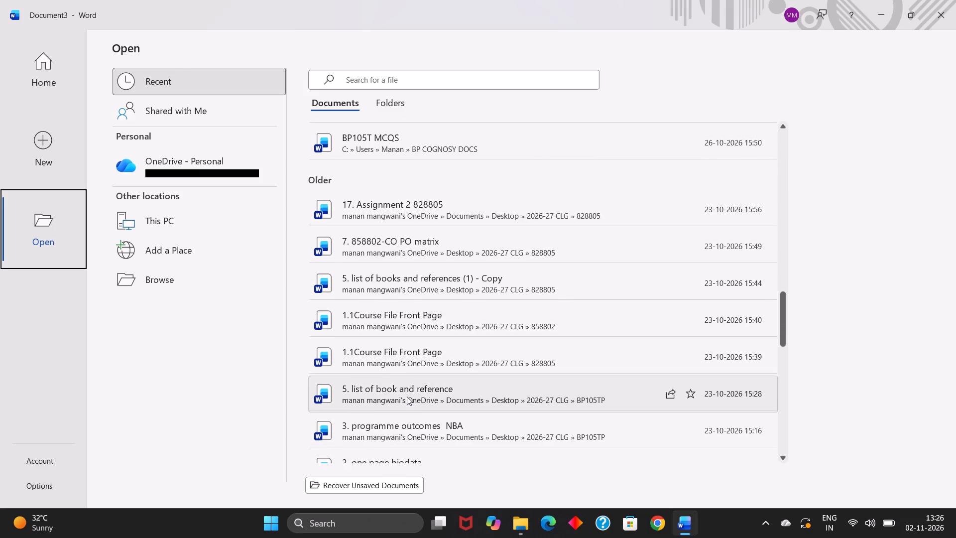
pyautogui.scroll(-2, 407, 397)
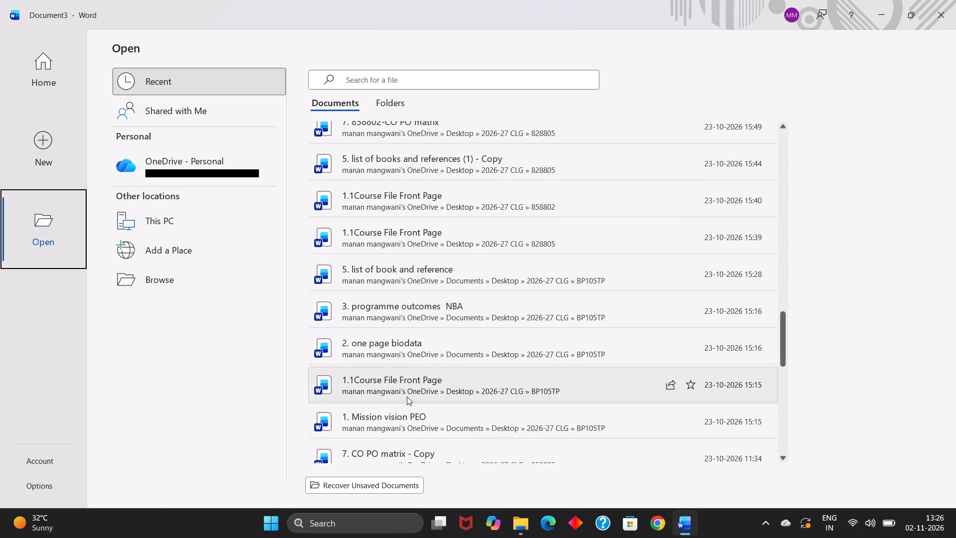
pyautogui.scroll(-2, 407, 397)
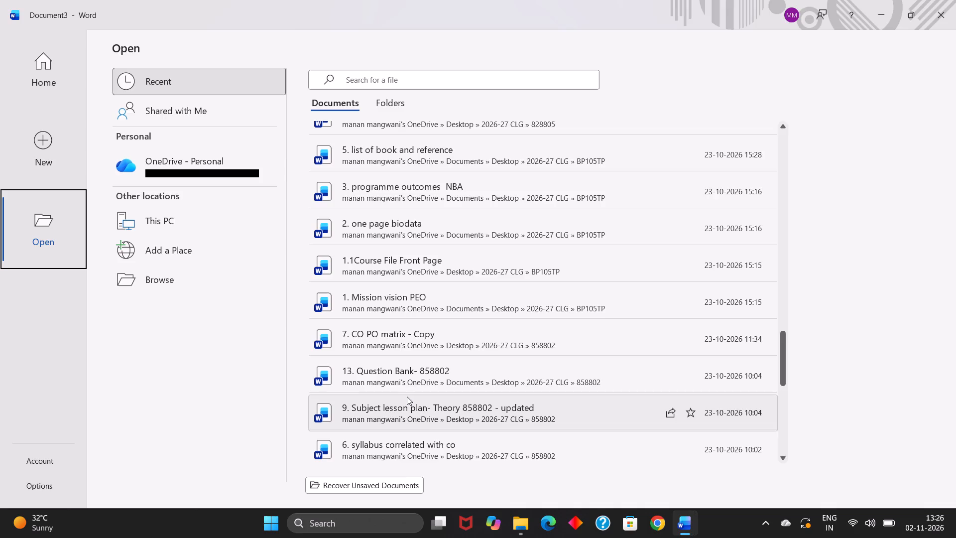
pyautogui.scroll(-1, 407, 397)
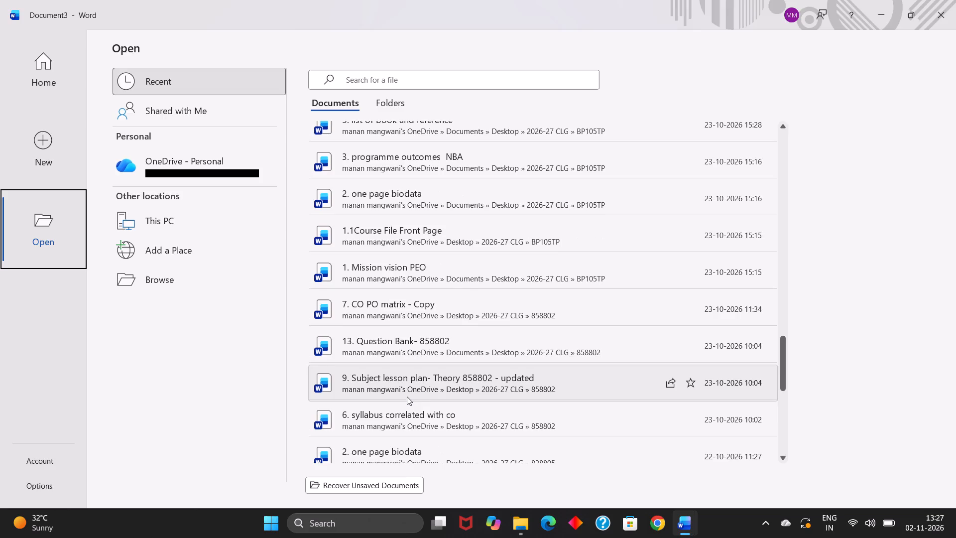
pyautogui.scroll(-1, 407, 397)
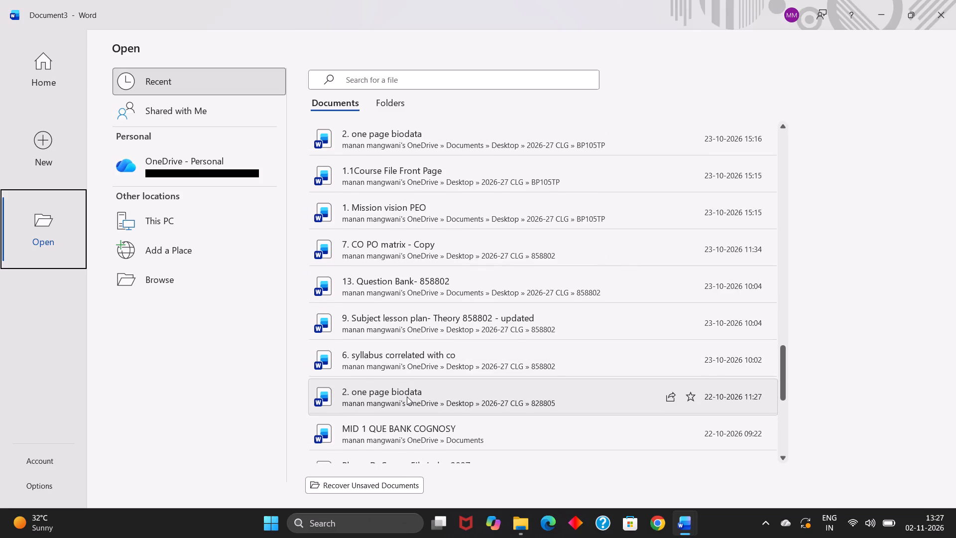
pyautogui.scroll(-2, 407, 397)
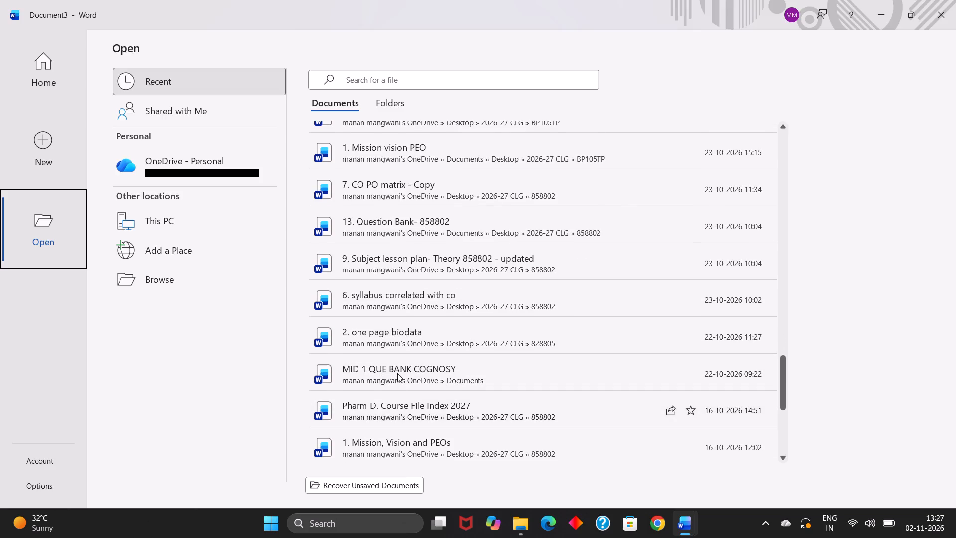
pyautogui.scroll(-1, 409, 427)
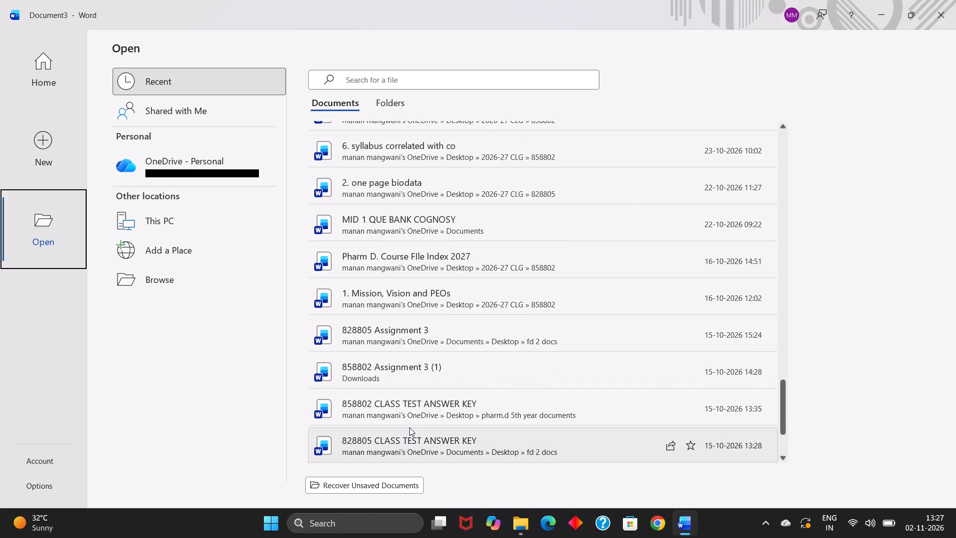
pyautogui.scroll(-2, 409, 427)
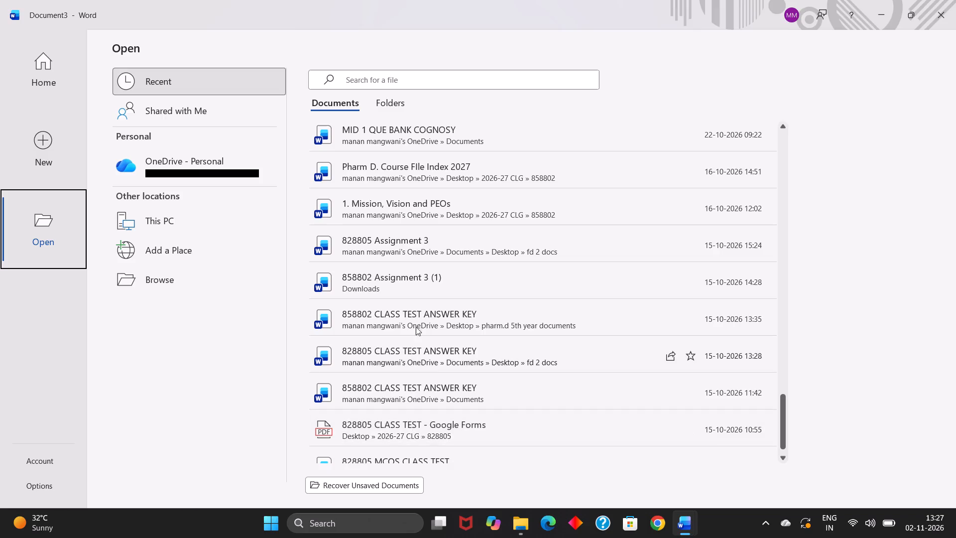
pyautogui.scroll(-1, 434, 438)
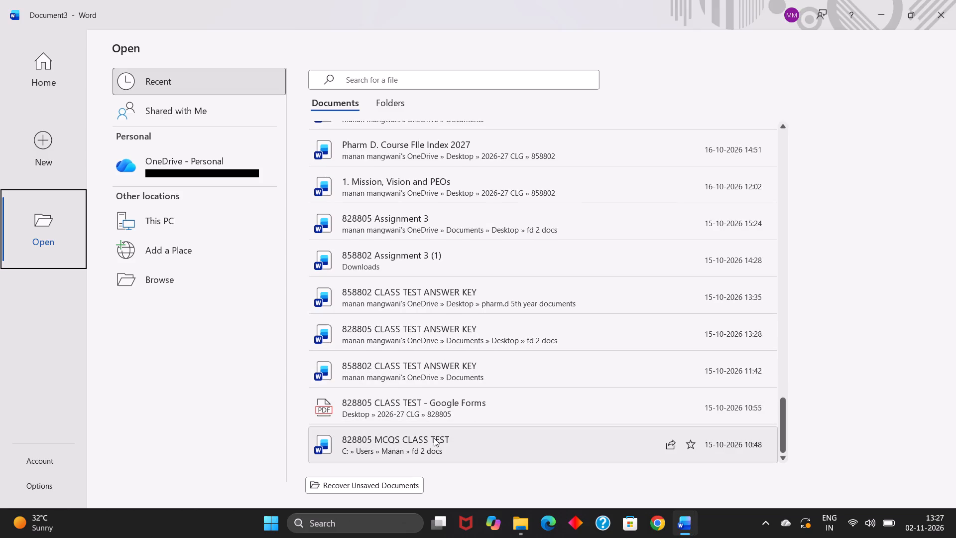
pyautogui.scroll(-1, 397, 434)
# Recheck the recent documents from the mid-October class test files back up to the BP305 TP question papers.
pyautogui.scroll(1, 397, 434)
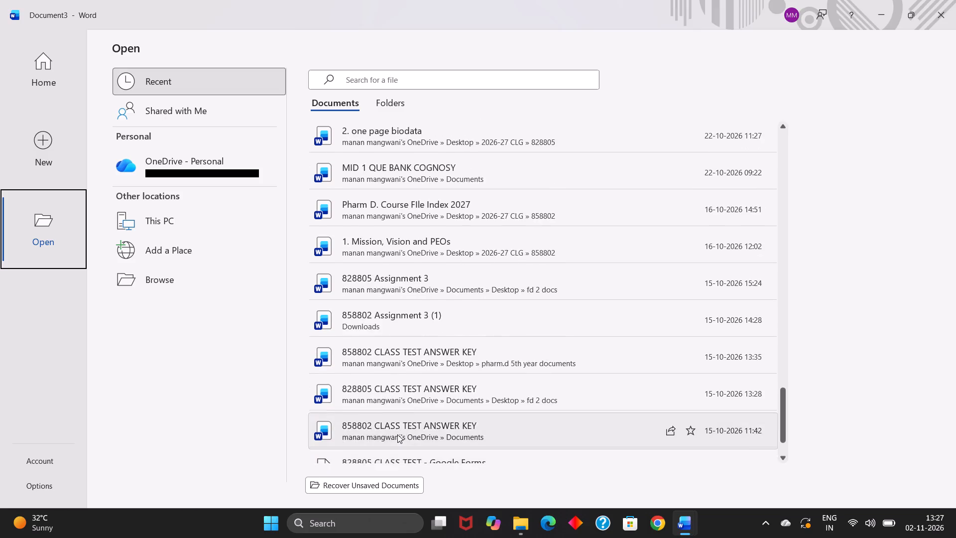
pyautogui.scroll(2, 397, 434)
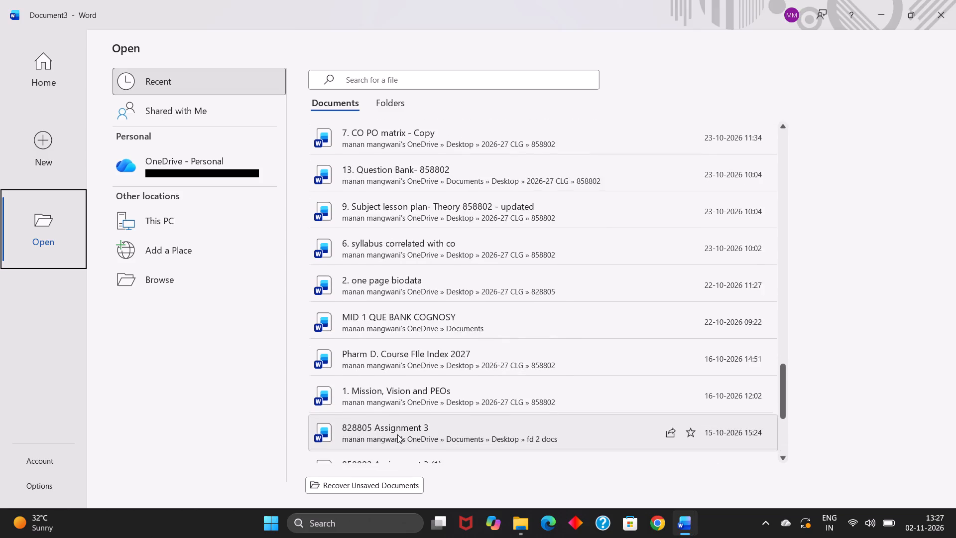
pyautogui.scroll(1, 397, 434)
pyautogui.scroll(1, 428, 184)
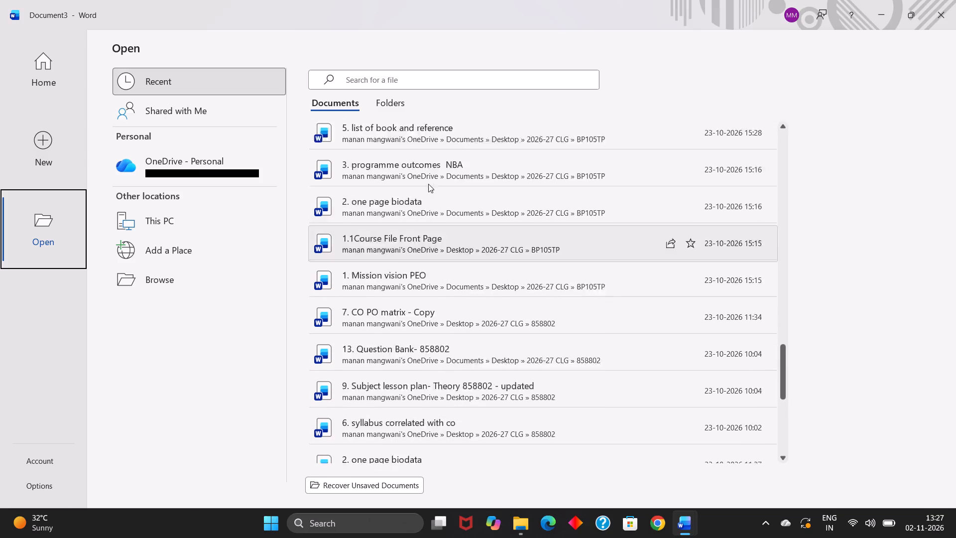
pyautogui.scroll(2, 428, 184)
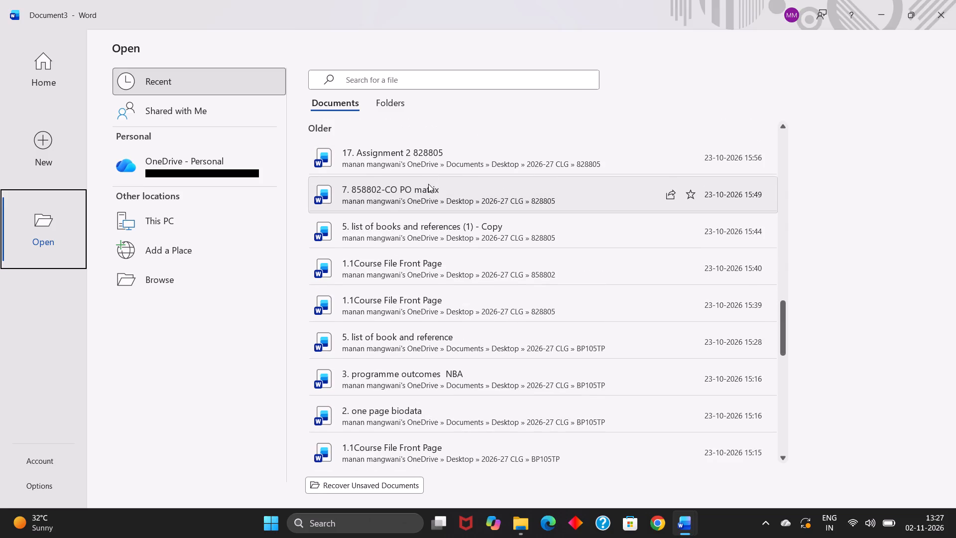
pyautogui.scroll(1, 428, 184)
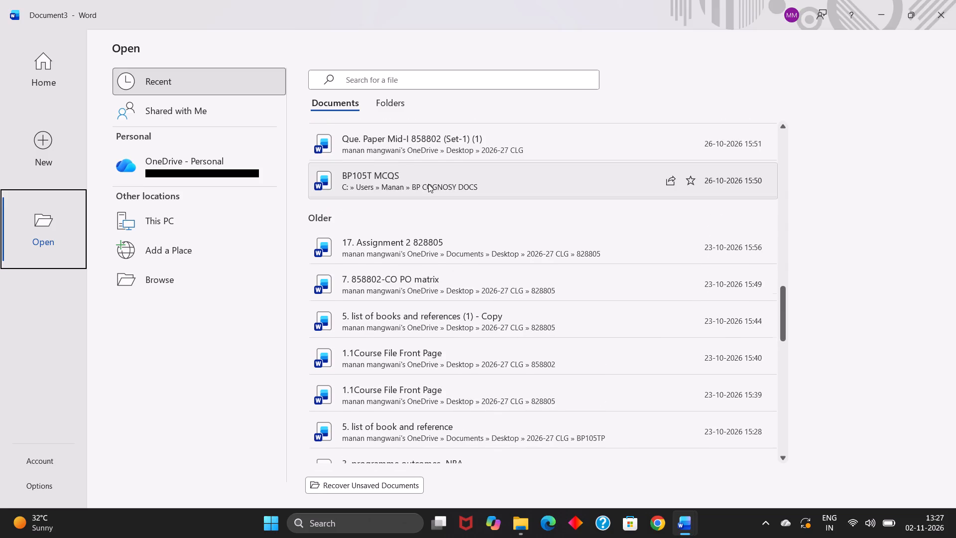
pyautogui.scroll(2, 428, 184)
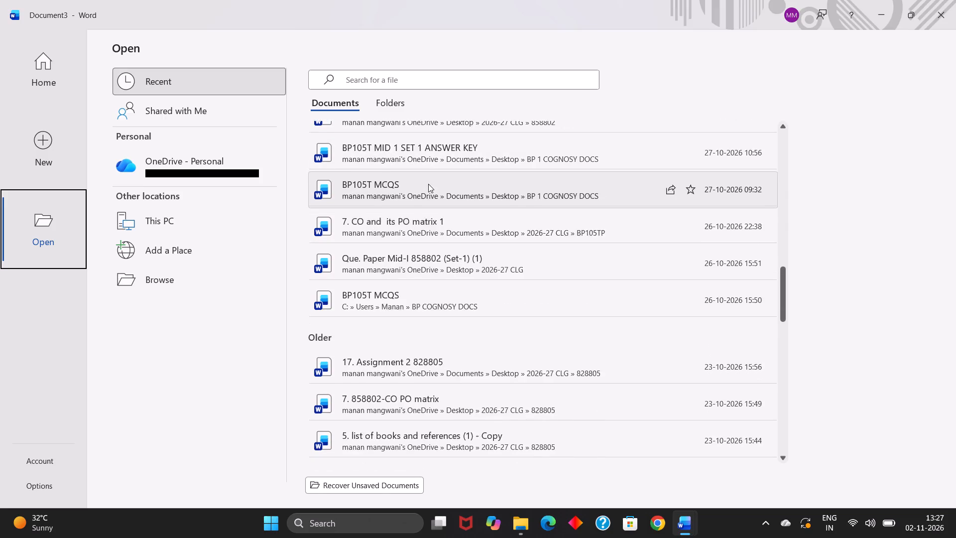
pyautogui.scroll(2, 428, 184)
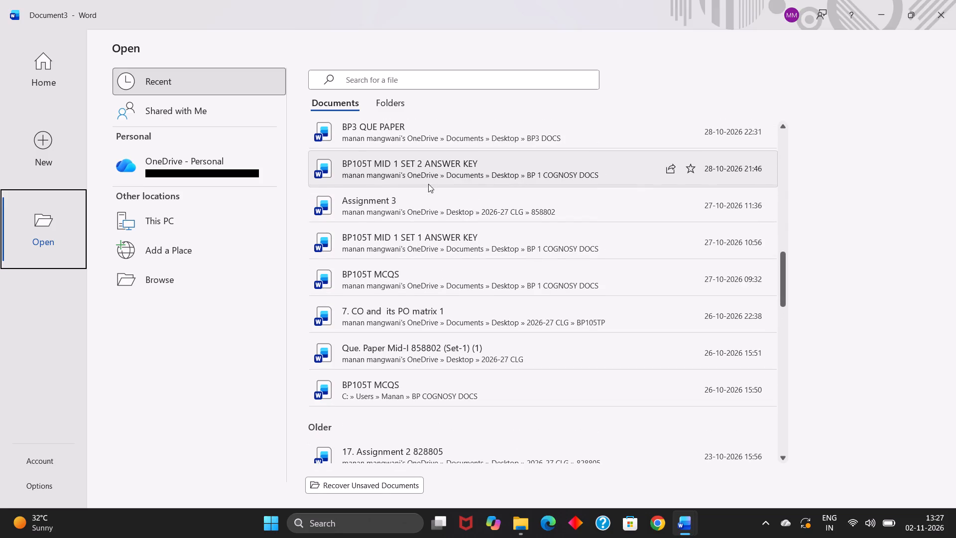
pyautogui.scroll(2, 428, 184)
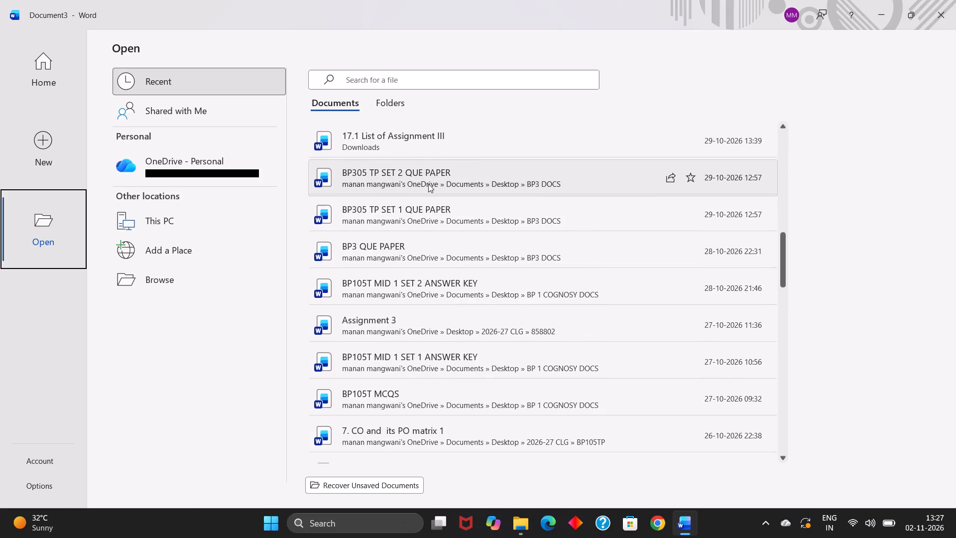
# Examine the recent documents again from the BP305 TP question papers to the 858802 question bank and lesson plan.
pyautogui.scroll(-1, 428, 184)
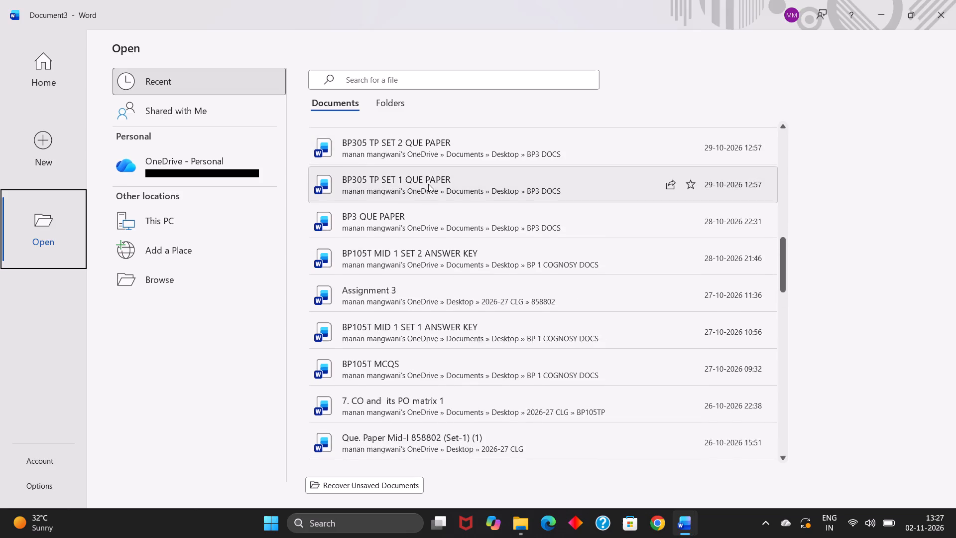
pyautogui.scroll(-1, 428, 184)
pyautogui.scroll(-1, 429, 318)
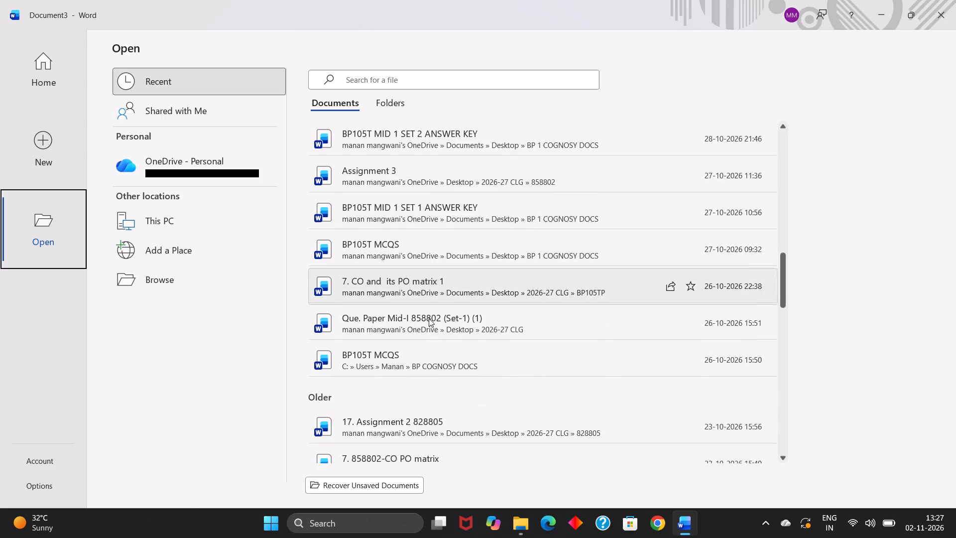
pyautogui.scroll(-2, 429, 318)
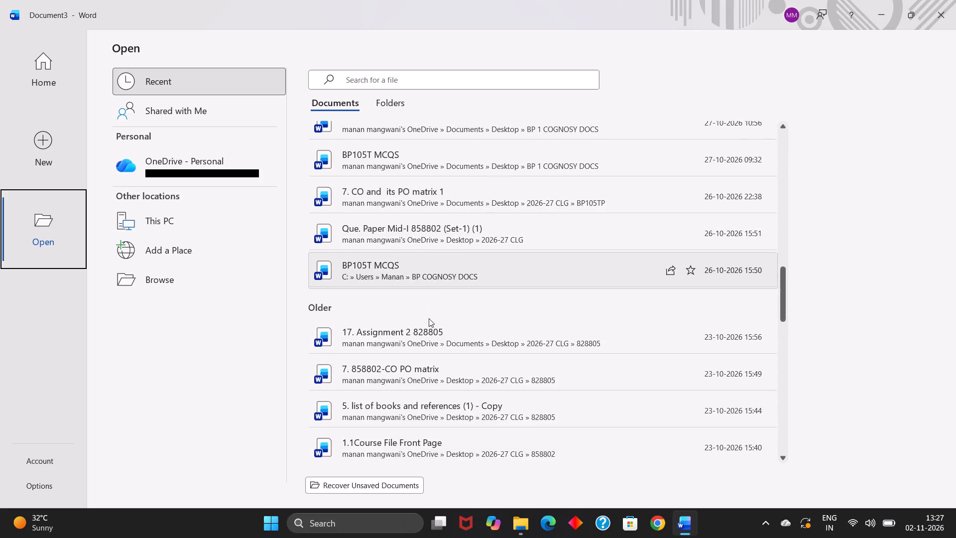
pyautogui.scroll(-1, 429, 318)
pyautogui.scroll(-1, 412, 362)
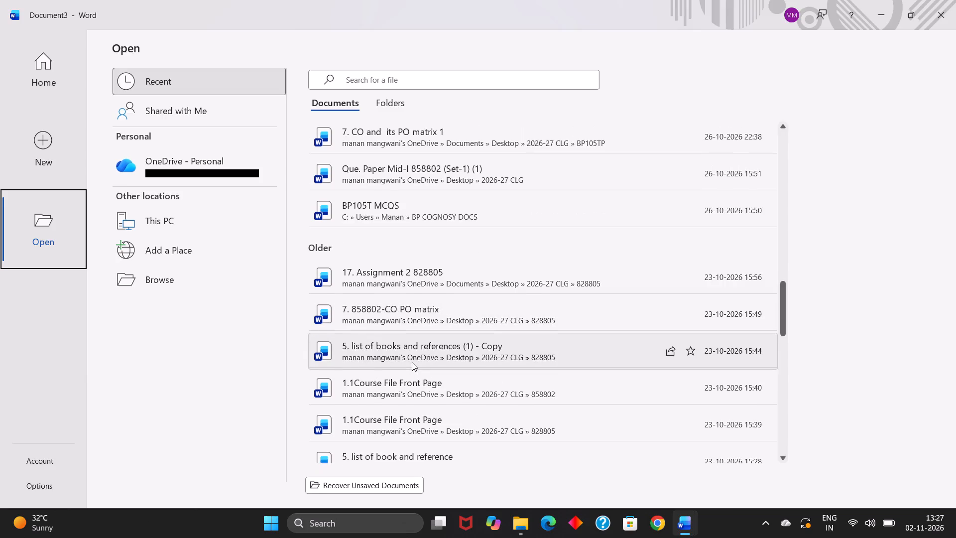
pyautogui.scroll(-2, 412, 362)
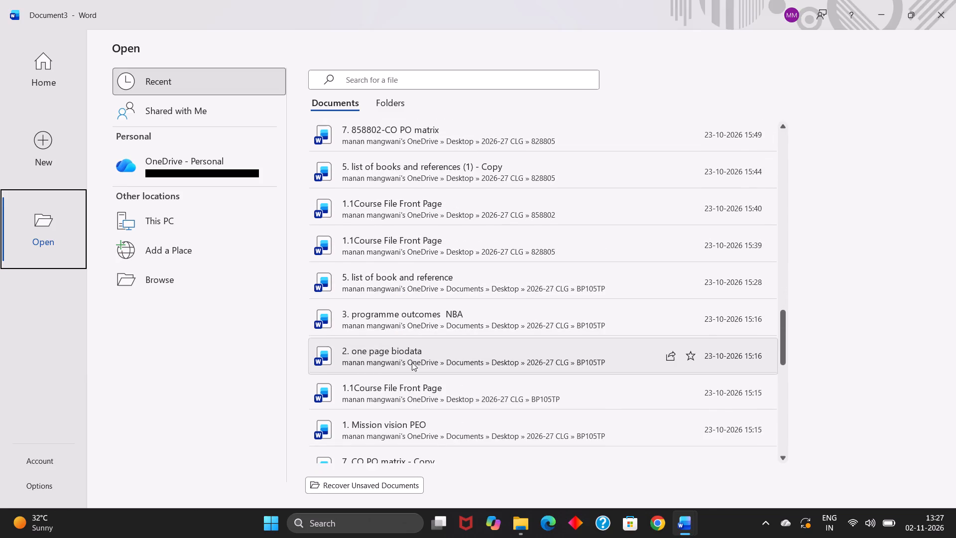
pyautogui.scroll(-2, 412, 362)
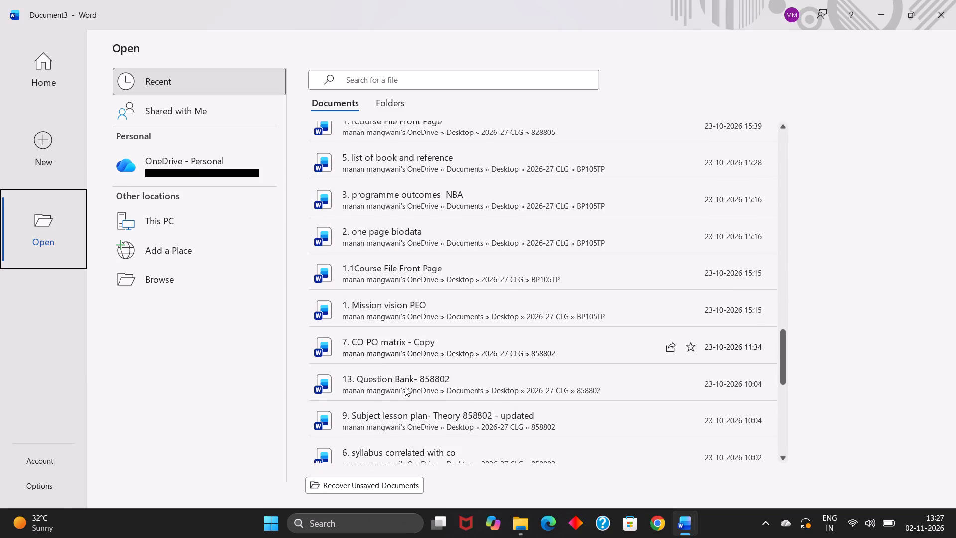
pyautogui.scroll(-2, 417, 412)
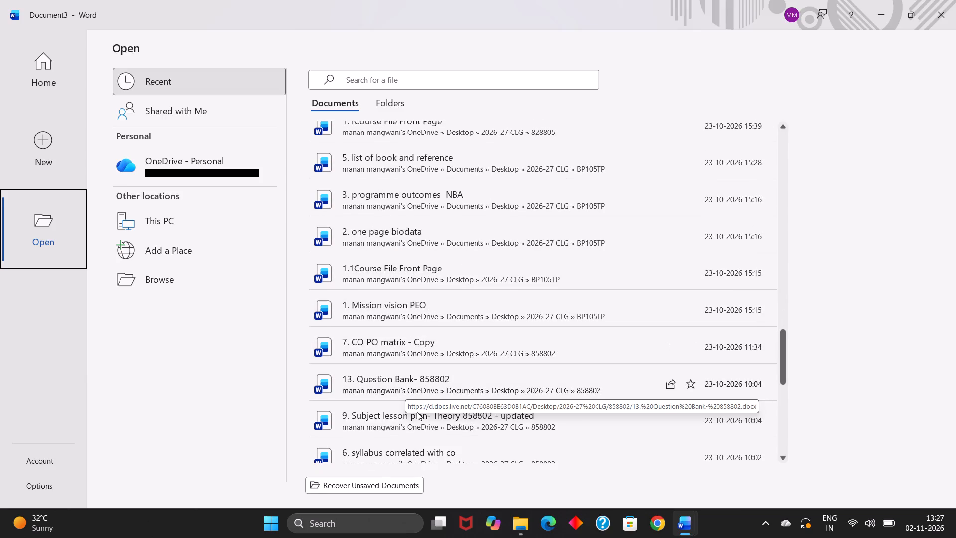
pyautogui.scroll(-1, 417, 412)
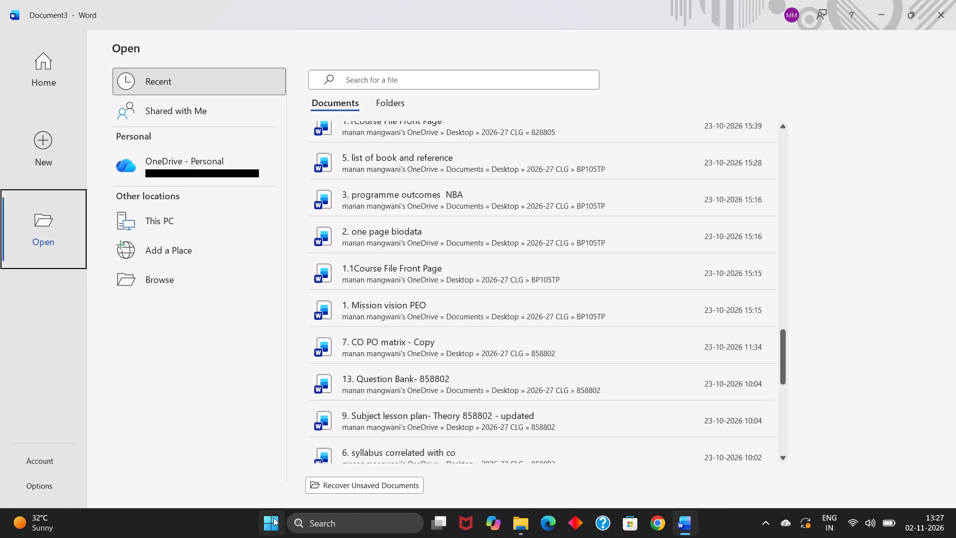
# Browse the installed apps in Windows Start.
pyautogui.click(273, 518)
pyautogui.scroll(-2, 454, 300)
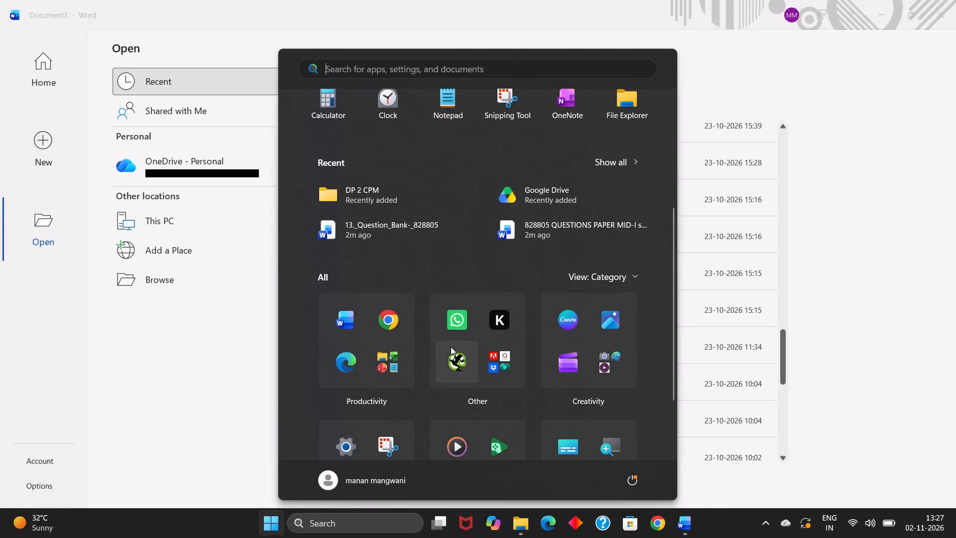
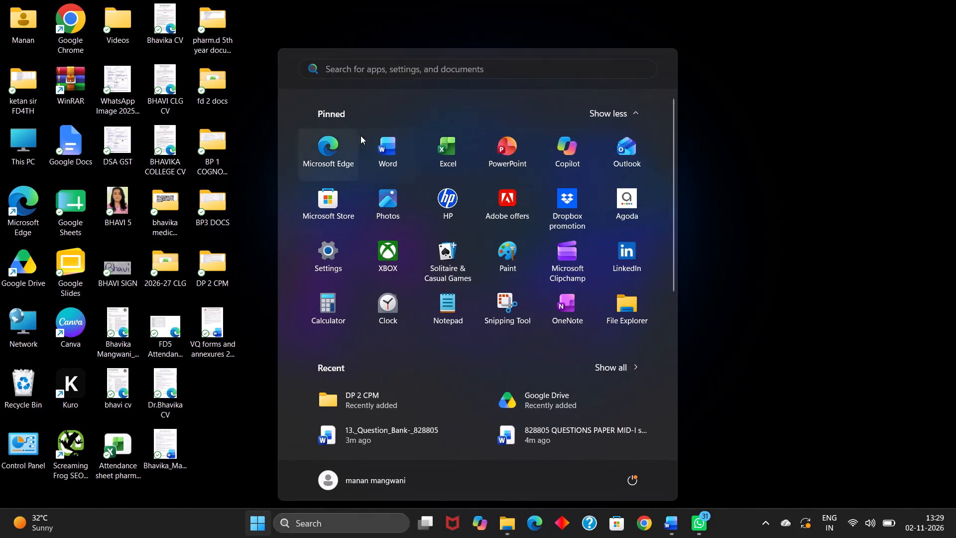
# Search Word's files for "community" and open the COMMUNITY PHARMACY QUESTIONS document to check its mid 2 questions.
pyautogui.doubleClick(380, 145)
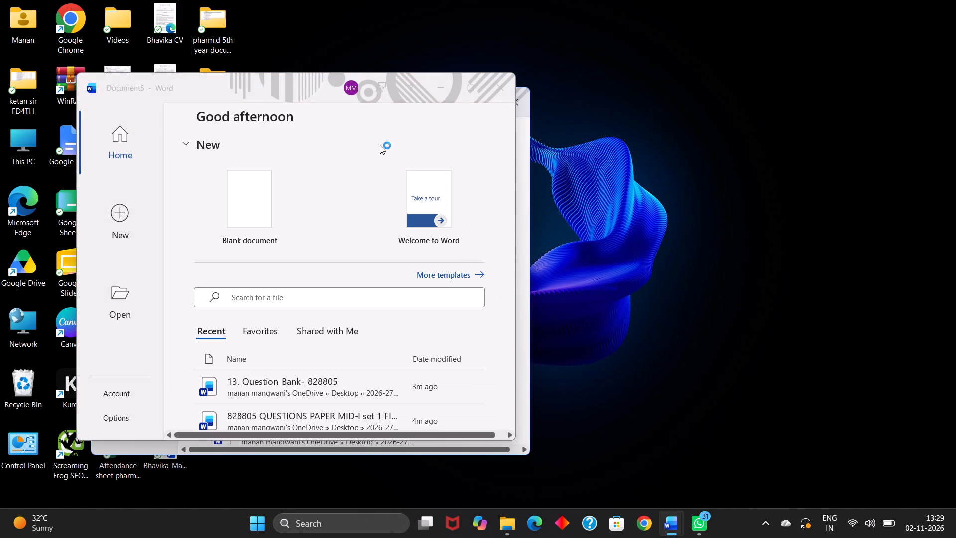
pyautogui.click(470, 83)
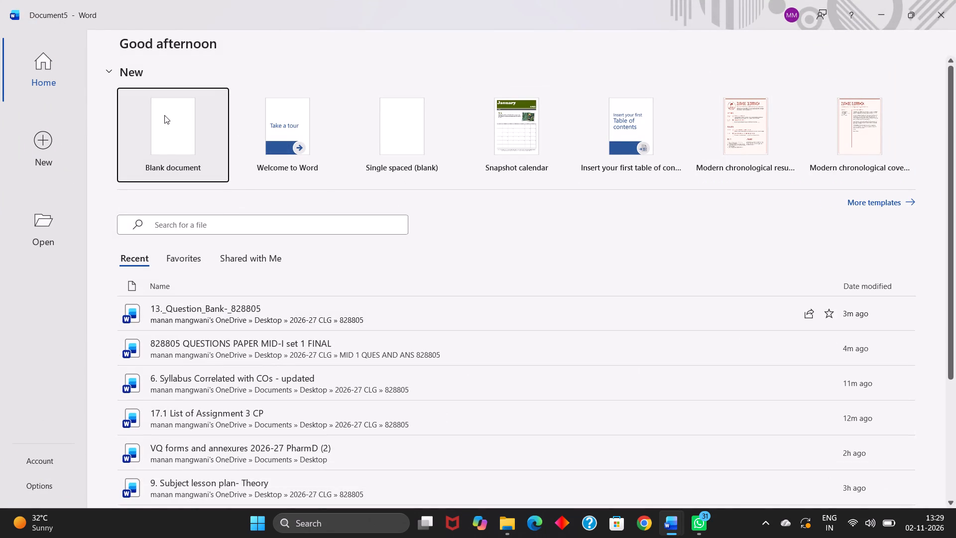
pyautogui.scroll(-1, 307, 382)
pyautogui.click(271, 161)
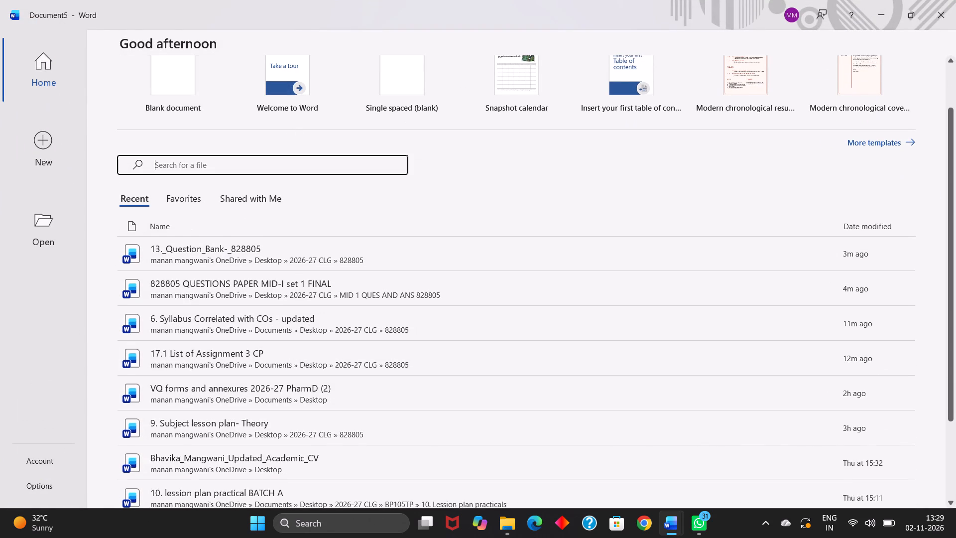
pyautogui.write('community')
pyautogui.click(279, 183)
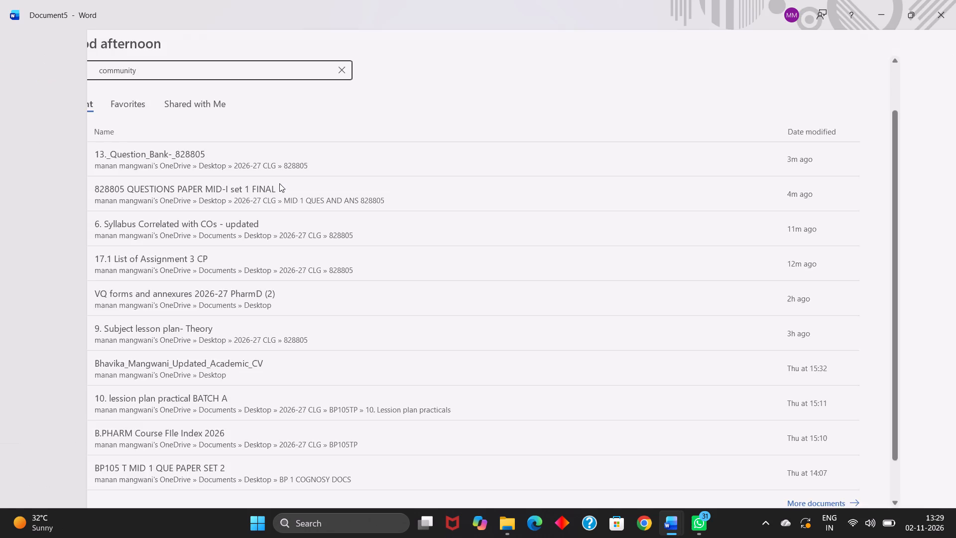
pyautogui.scroll(-1, 407, 284)
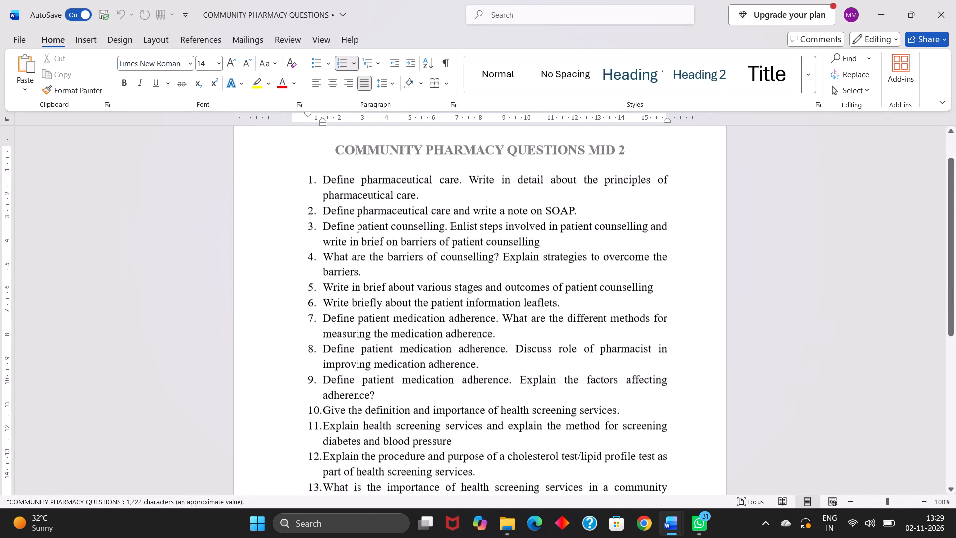
pyautogui.scroll(-2, 407, 284)
pyautogui.scroll(6, 407, 284)
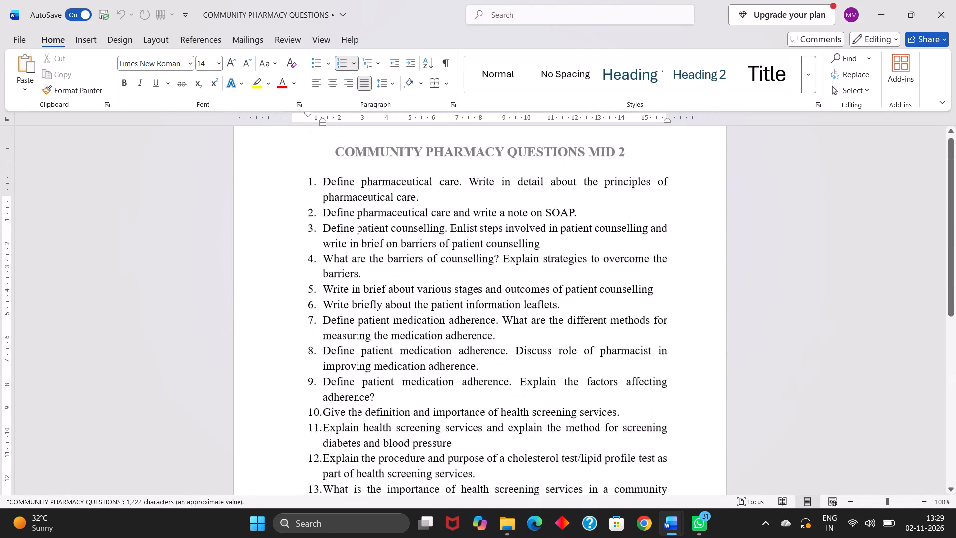
# Rename the document as MID 2 QUE BANK OF 828805.
pyautogui.click(342, 8)
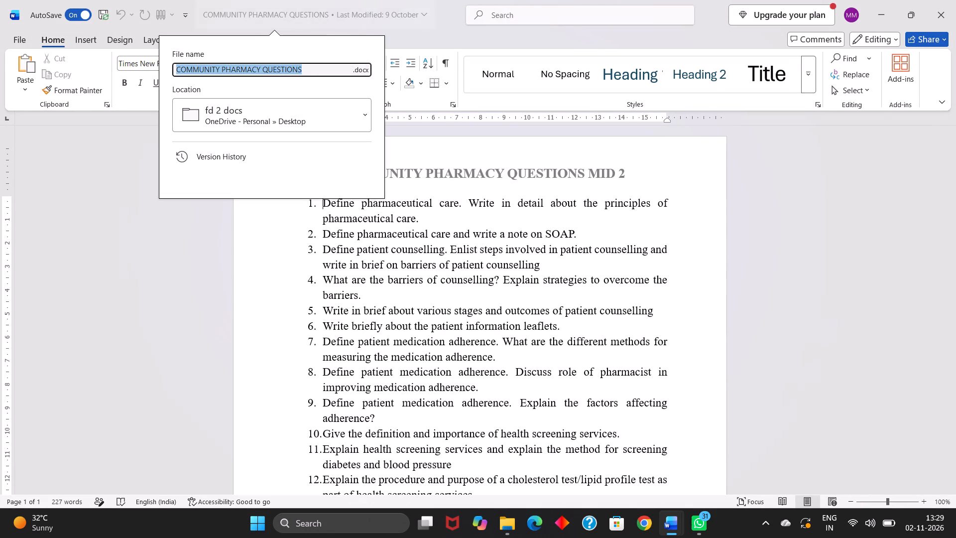
pyautogui.press('BackSpace')
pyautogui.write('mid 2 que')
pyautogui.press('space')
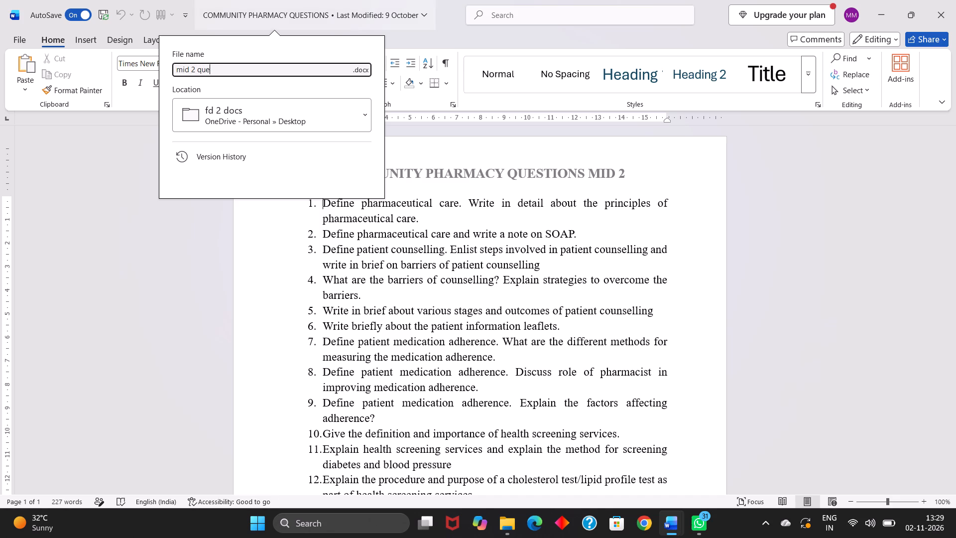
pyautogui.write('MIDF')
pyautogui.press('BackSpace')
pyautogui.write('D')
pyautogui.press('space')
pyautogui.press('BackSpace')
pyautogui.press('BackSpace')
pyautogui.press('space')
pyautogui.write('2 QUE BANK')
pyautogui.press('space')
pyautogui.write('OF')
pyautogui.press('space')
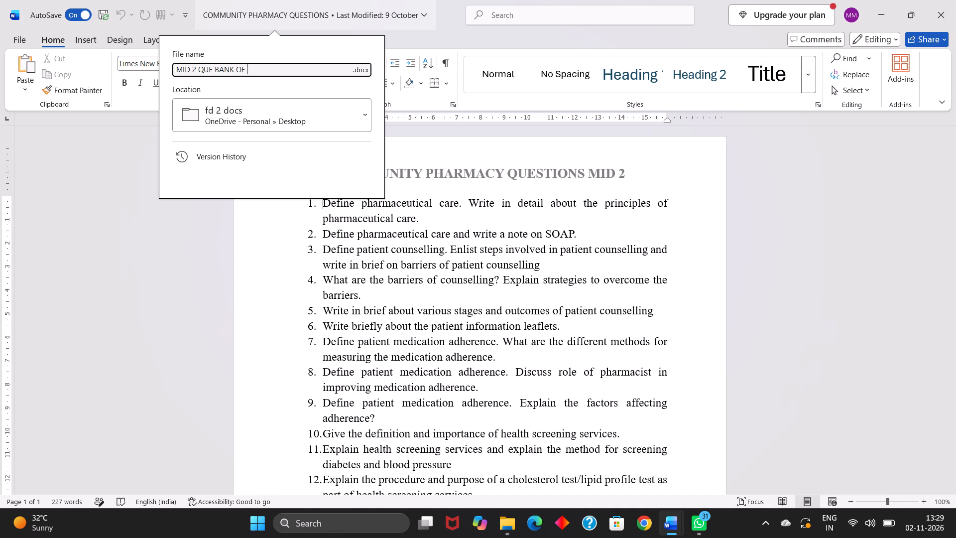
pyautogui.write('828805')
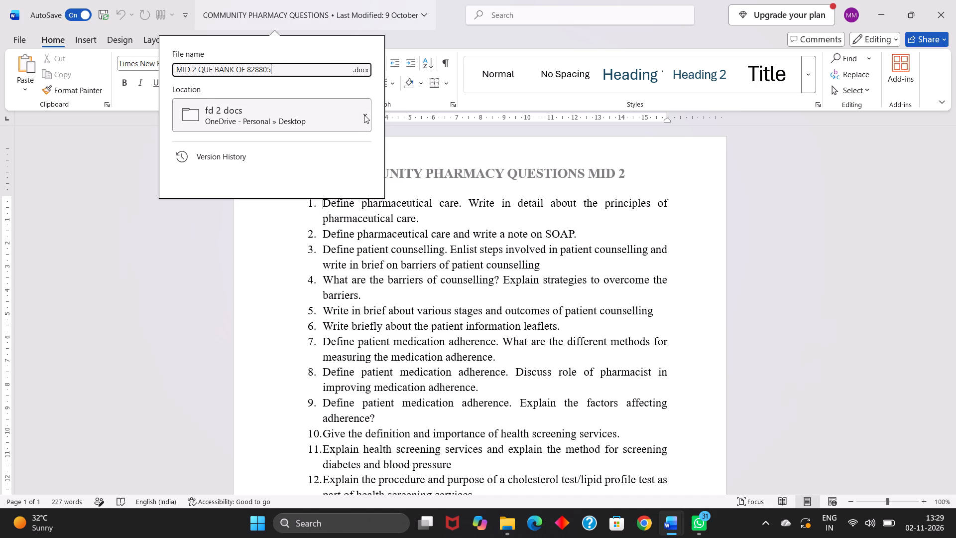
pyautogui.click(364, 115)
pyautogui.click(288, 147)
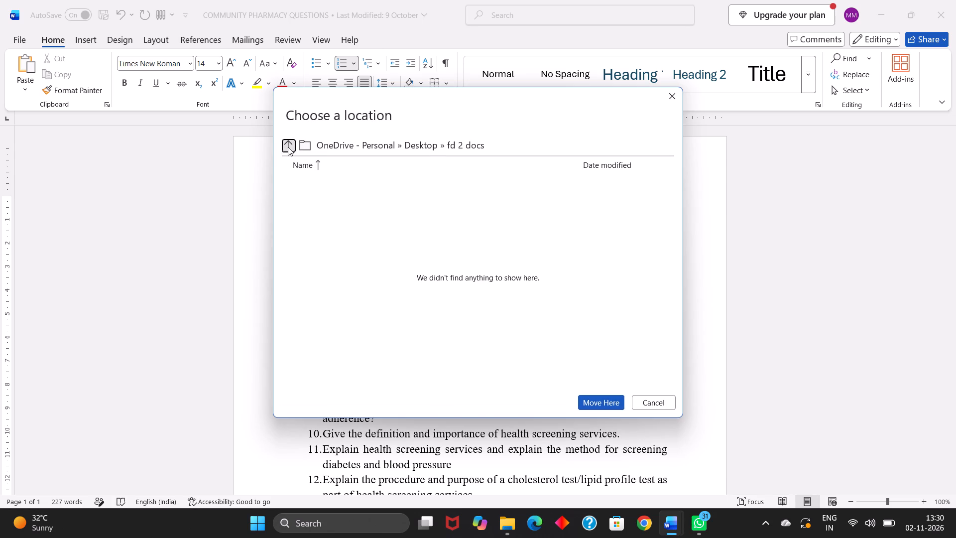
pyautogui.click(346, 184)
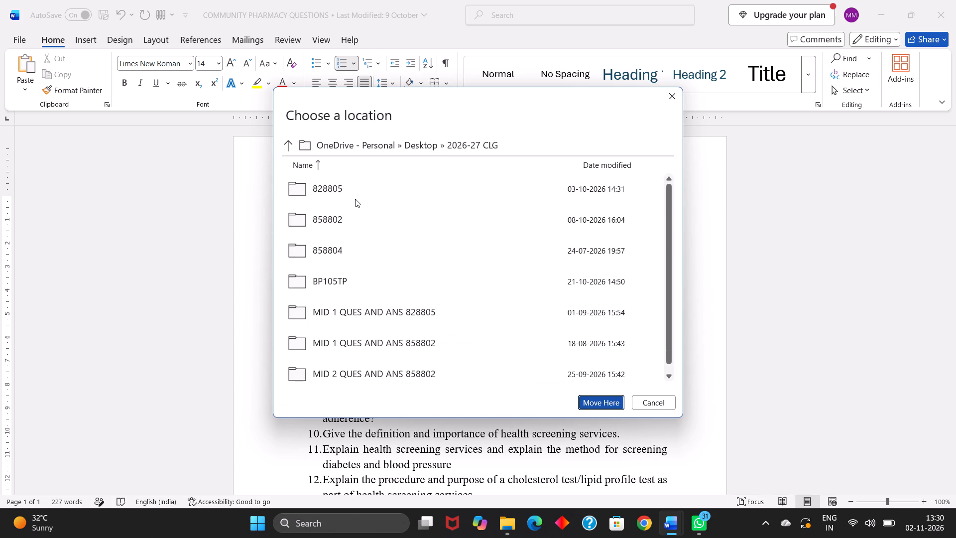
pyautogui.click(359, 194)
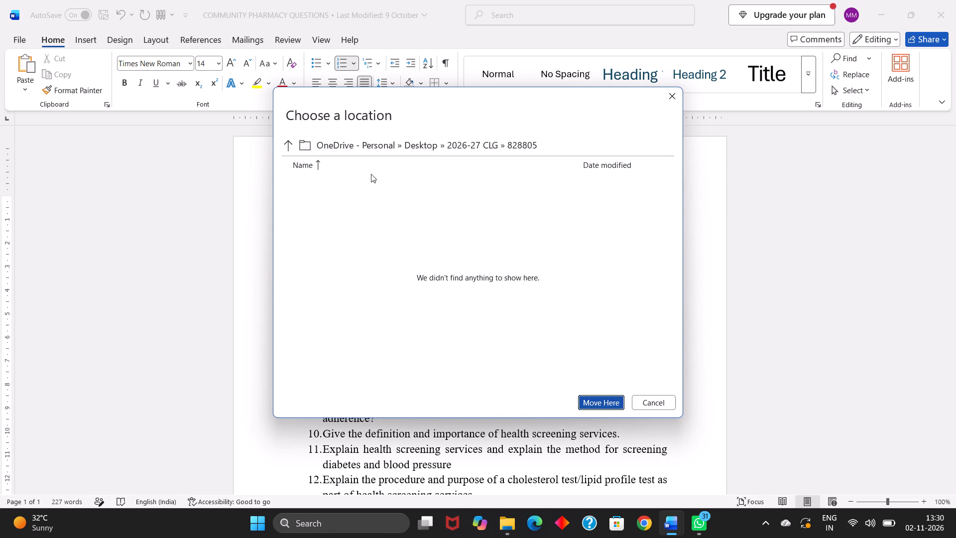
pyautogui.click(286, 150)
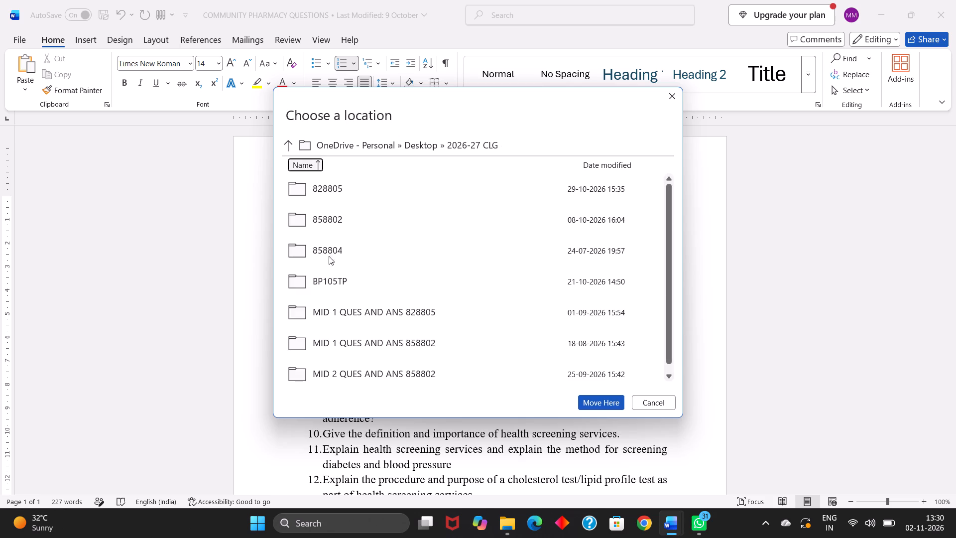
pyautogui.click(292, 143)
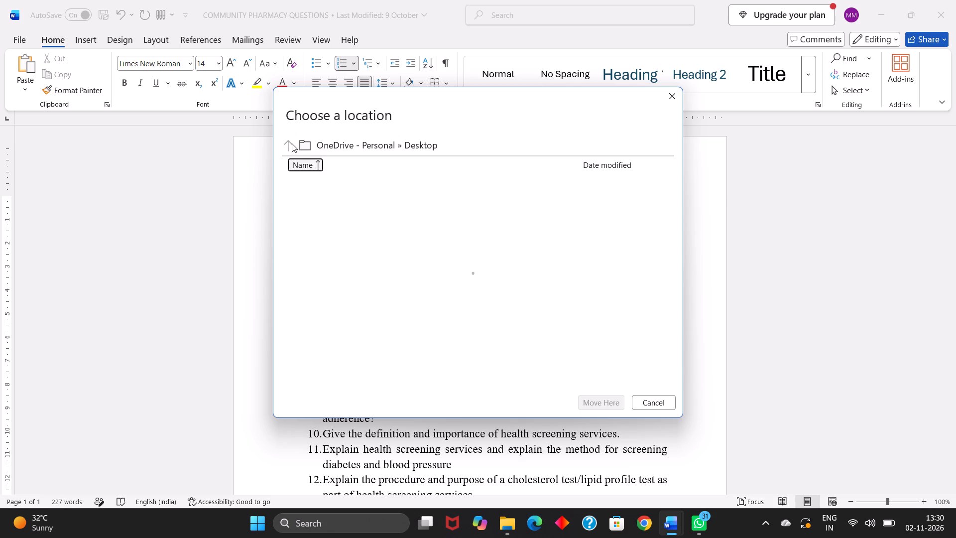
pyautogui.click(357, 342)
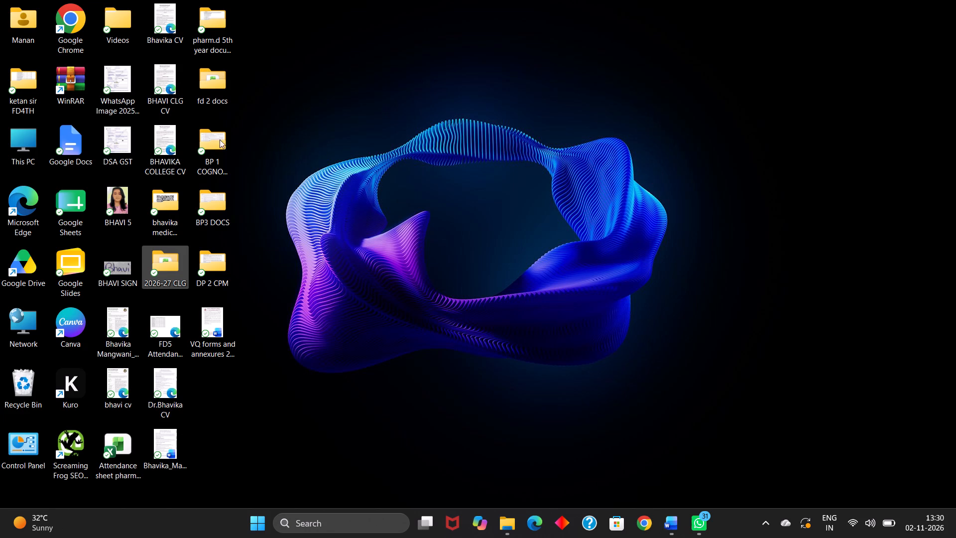
# Close the location chooser and the document, and reopen MID 2 QUE BANK OF 828805 from the fd 2 docs desktop folder.
pyautogui.doubleClick(218, 97)
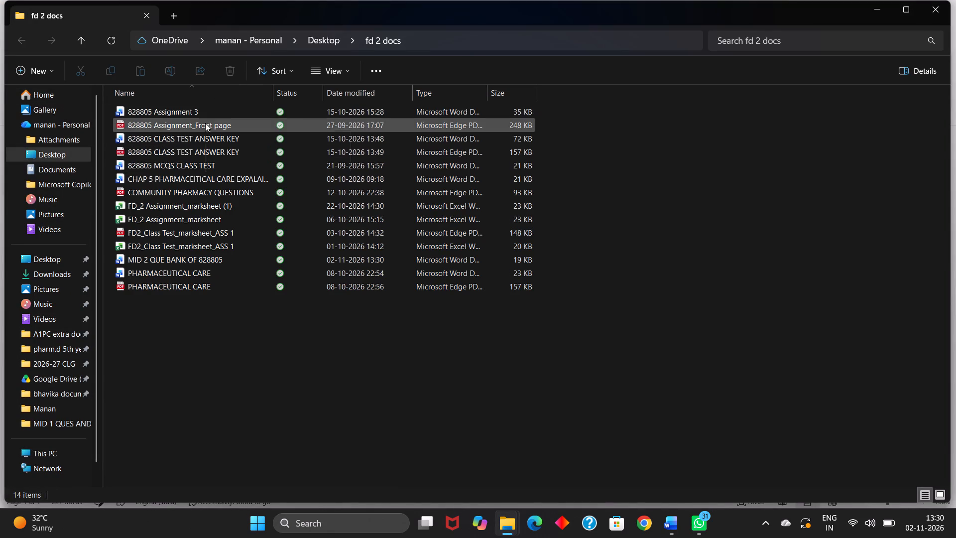
pyautogui.doubleClick(204, 259)
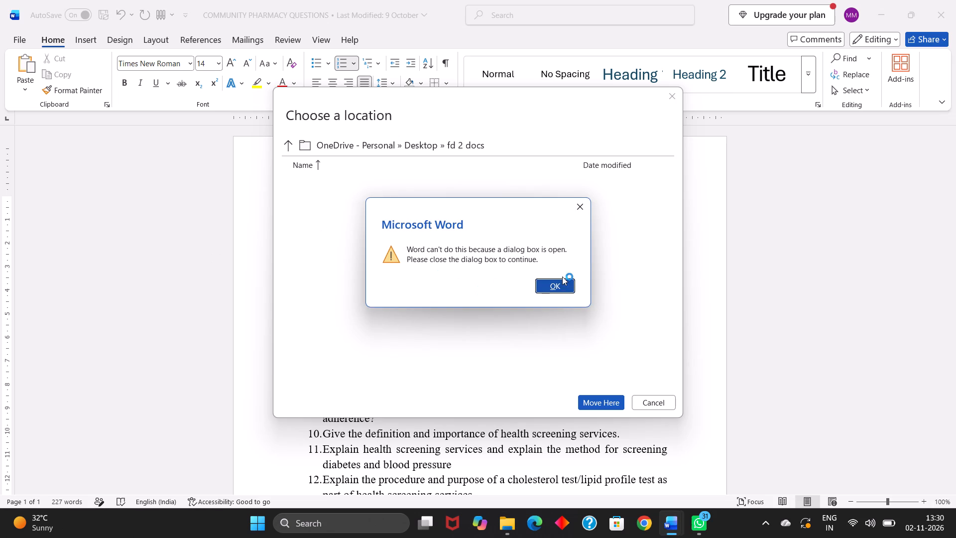
pyautogui.moveTo(562, 276); pyautogui.dragTo(561, 288)
pyautogui.click(561, 288)
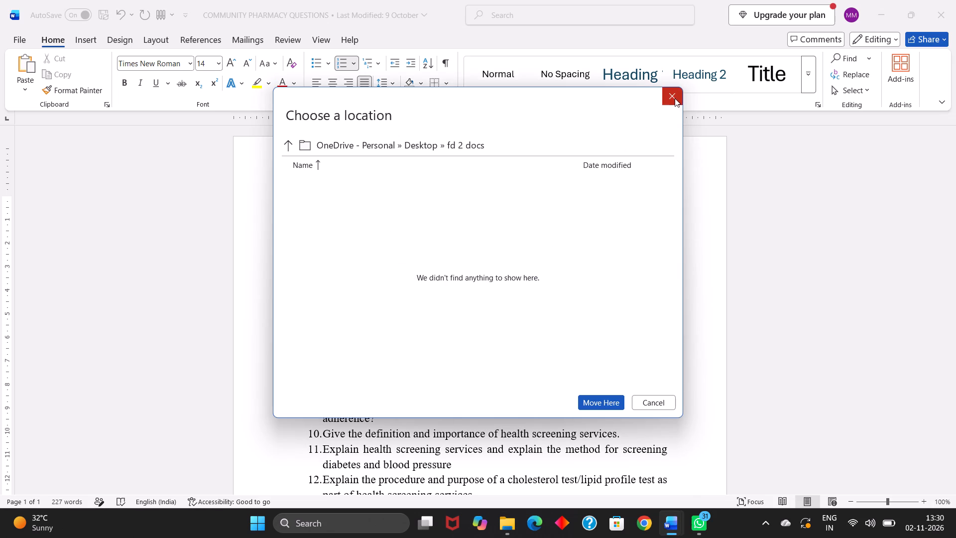
pyautogui.click(675, 98)
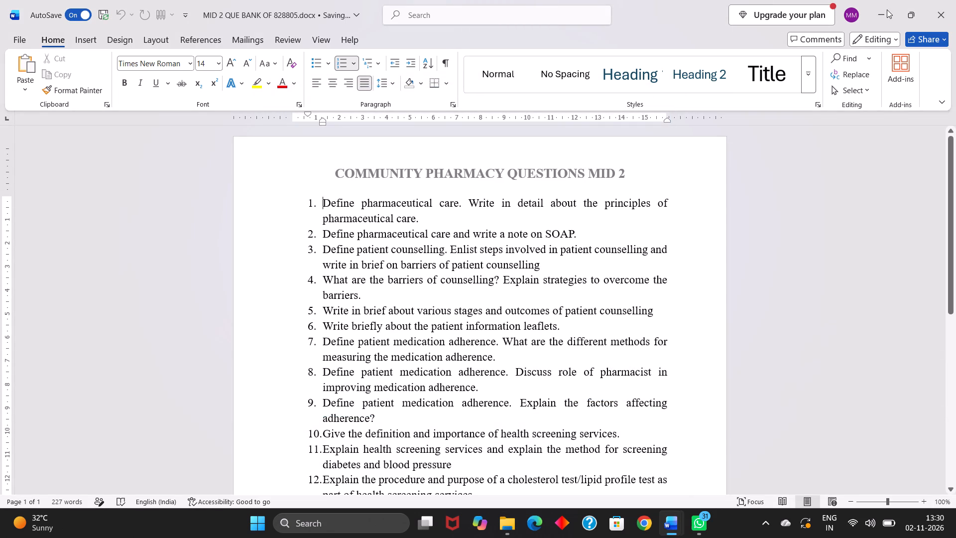
pyautogui.click(934, 9)
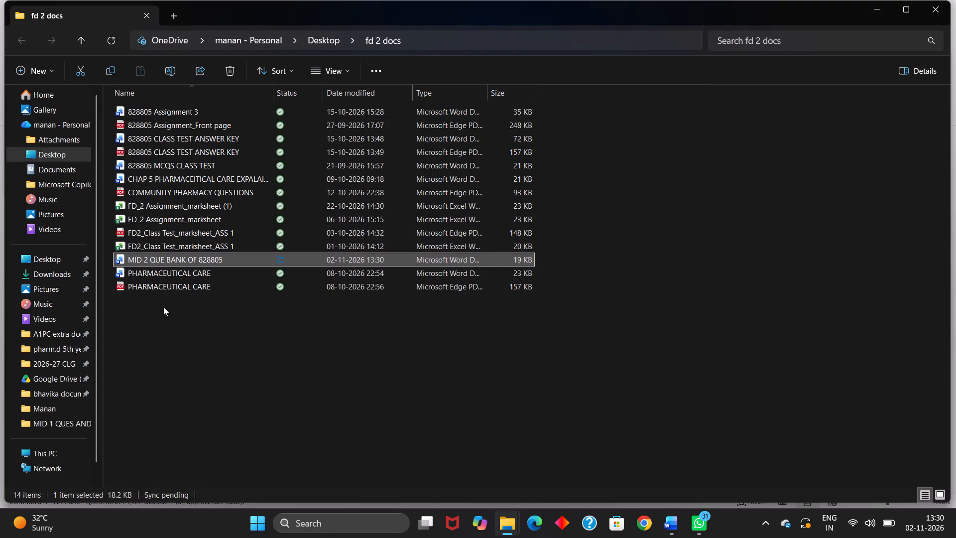
pyautogui.doubleClick(245, 257)
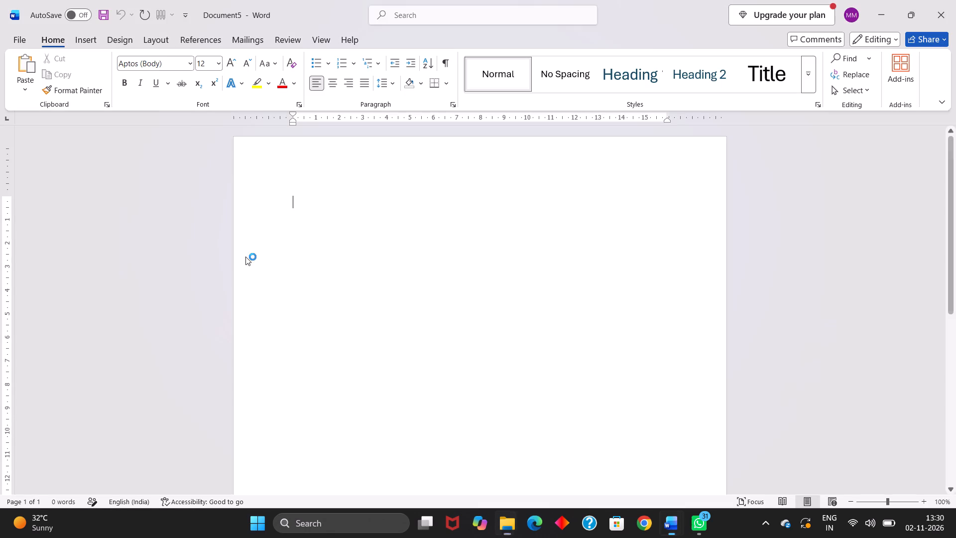
# Highlight question 1, on the principles of pharmaceutical care, in yellow.
pyautogui.scroll(-2, 385, 287)
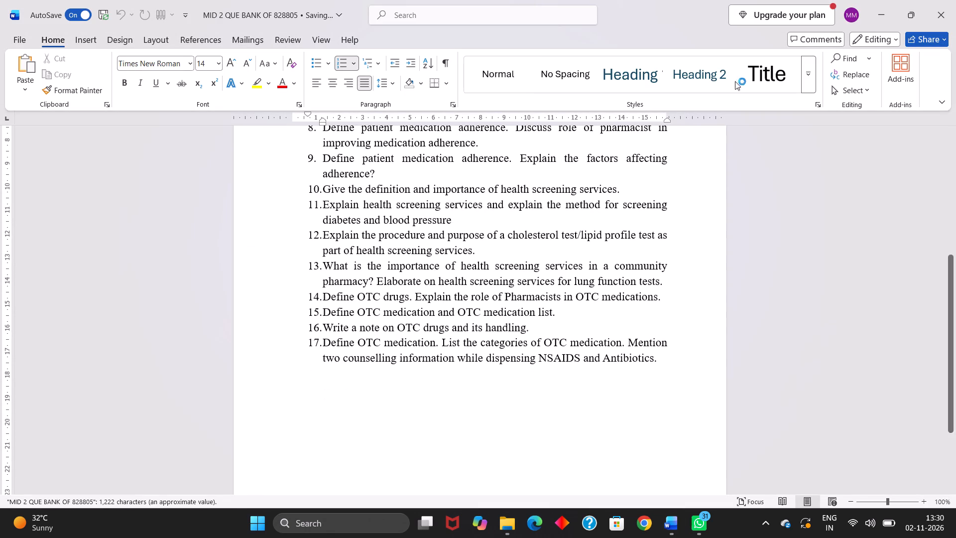
pyautogui.scroll(1, 324, 275)
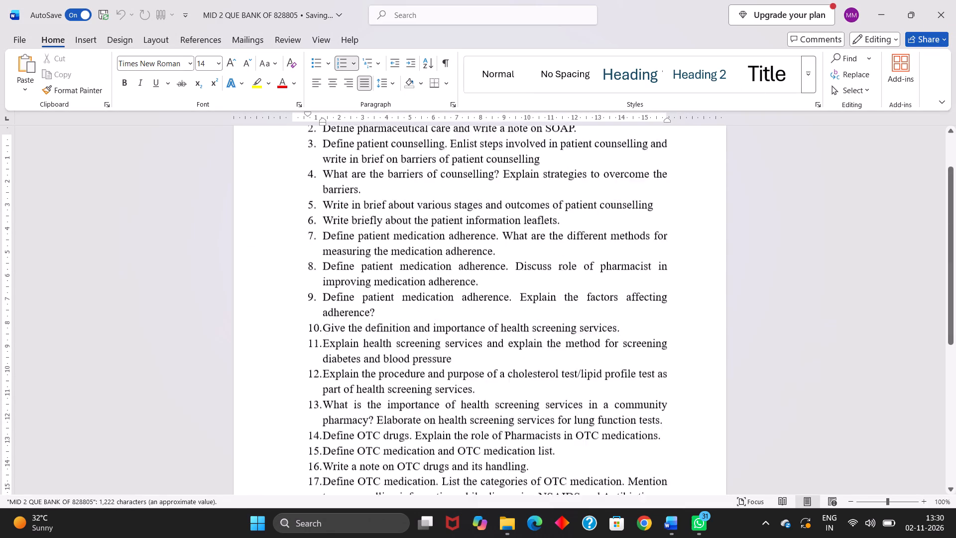
pyautogui.scroll(1, 398, 194)
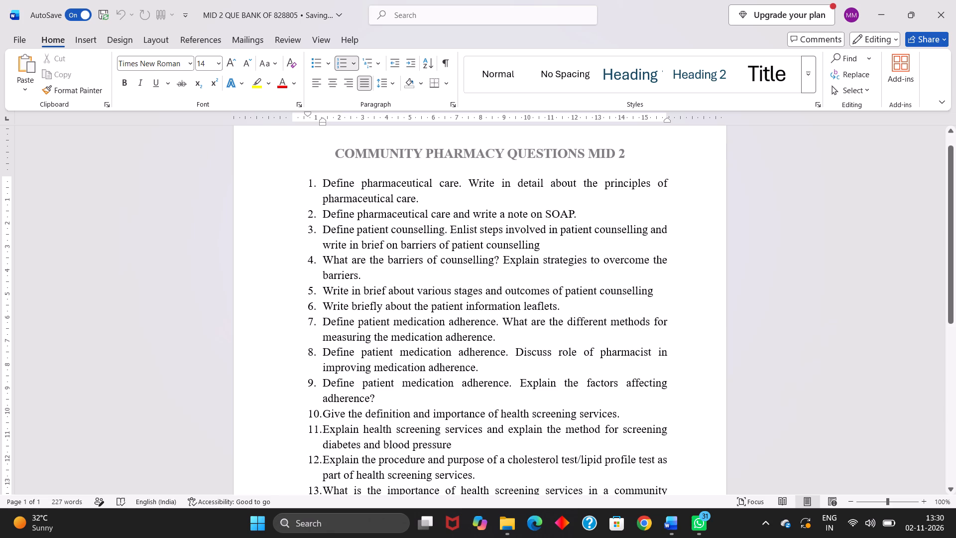
pyautogui.moveTo(324, 183); pyautogui.dragTo(336, 182)
pyautogui.moveTo(336, 182); pyautogui.dragTo(421, 195)
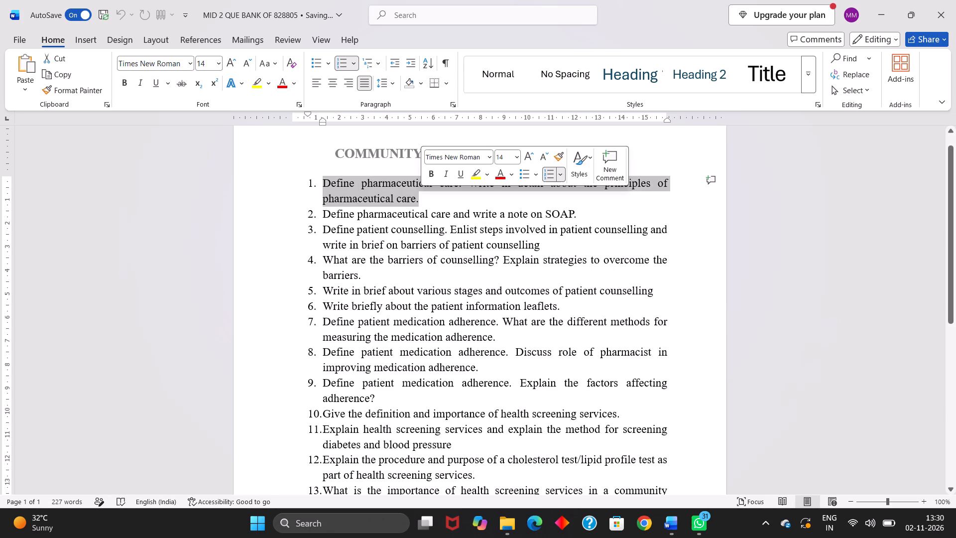
pyautogui.click(475, 172)
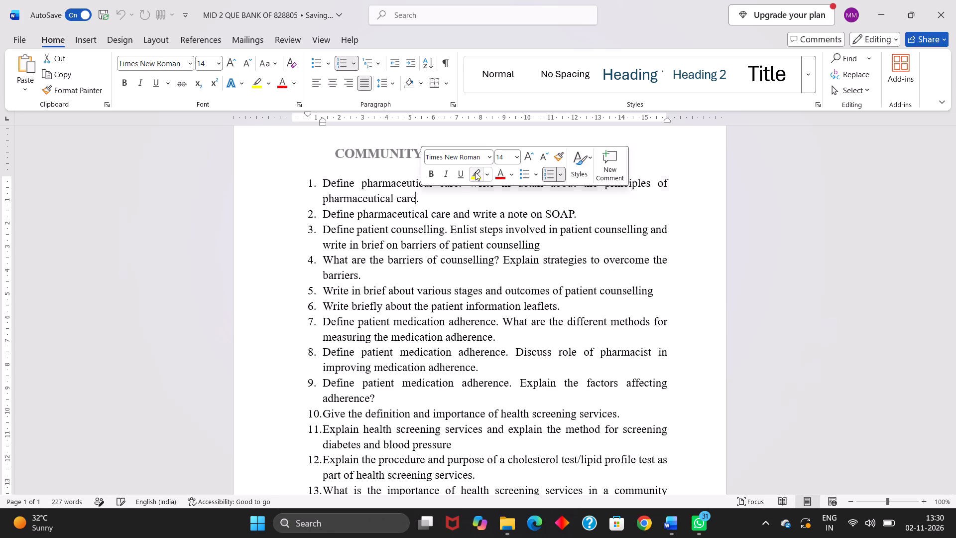
# Switch the highlight colour to red and highlight the text of question 2, on pharmaceutical care and SOAP.
pyautogui.click(485, 175)
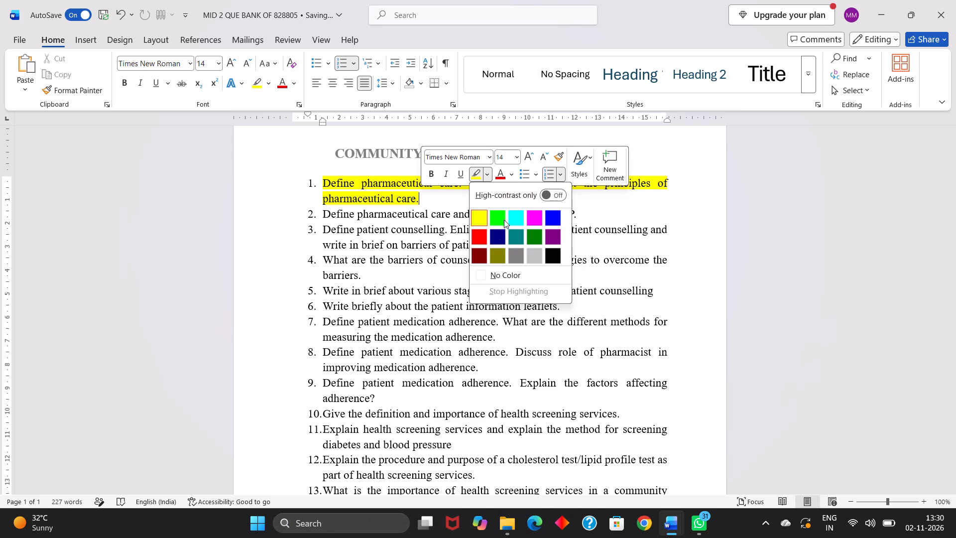
pyautogui.click(480, 237)
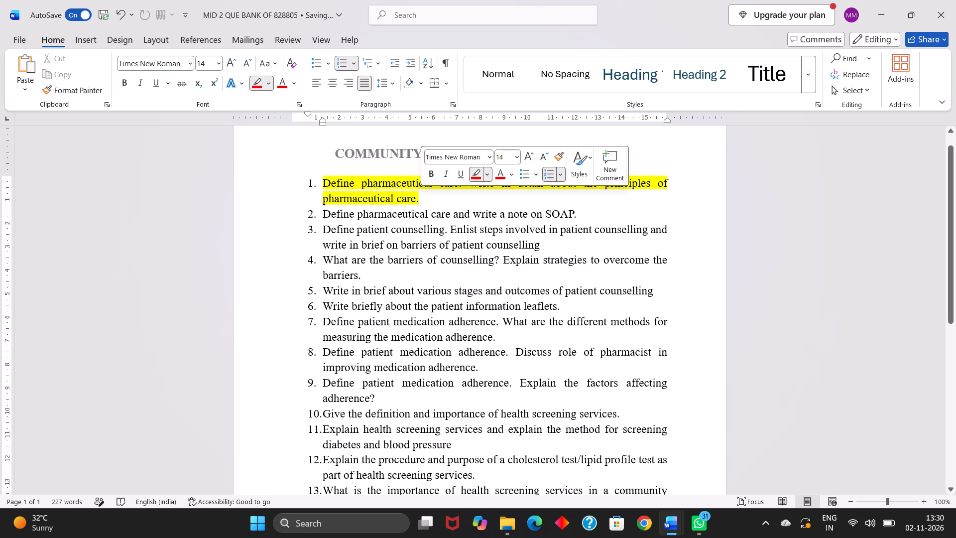
pyautogui.click(460, 191)
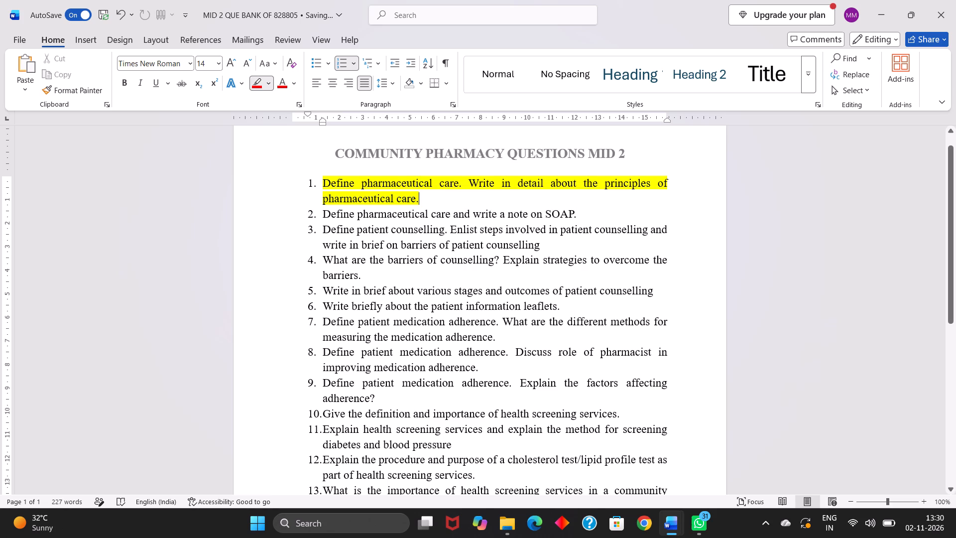
pyautogui.moveTo(328, 211); pyautogui.dragTo(333, 212)
pyautogui.moveTo(333, 212); pyautogui.dragTo(579, 211)
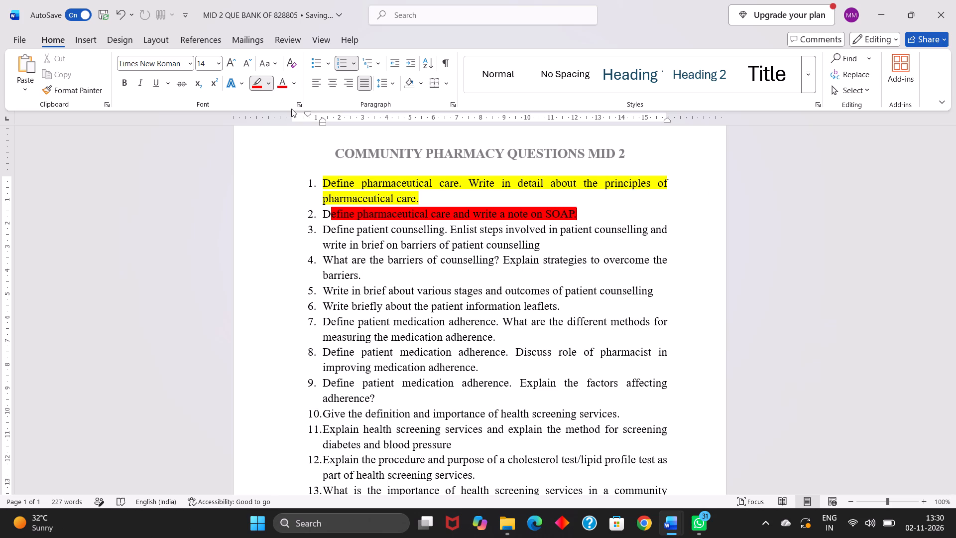
# Extend the red highlight to all of question 2, on pharmaceutical care and SOAP, including its first letter and number.
pyautogui.moveTo(329, 212); pyautogui.dragTo(341, 211)
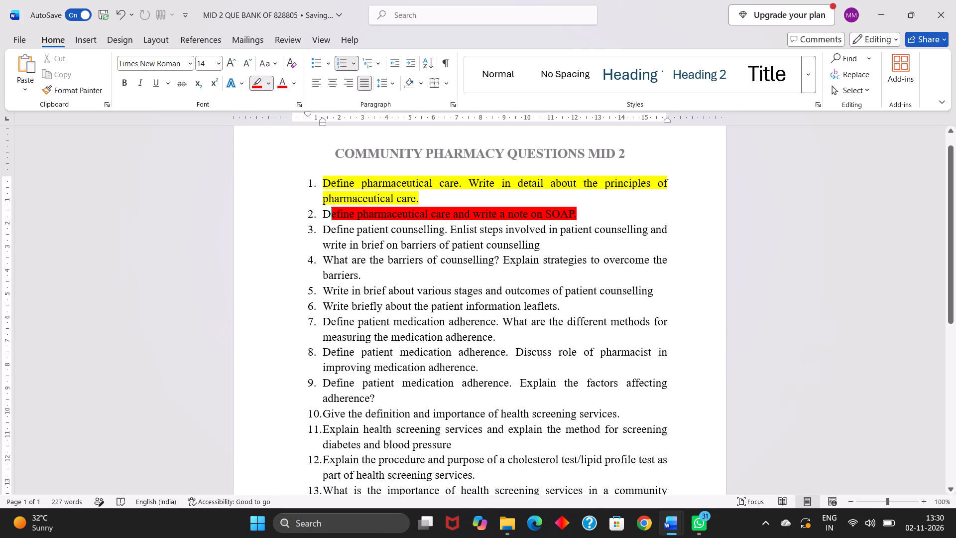
pyautogui.moveTo(341, 211); pyautogui.dragTo(343, 211)
pyautogui.moveTo(326, 213); pyautogui.dragTo(576, 215)
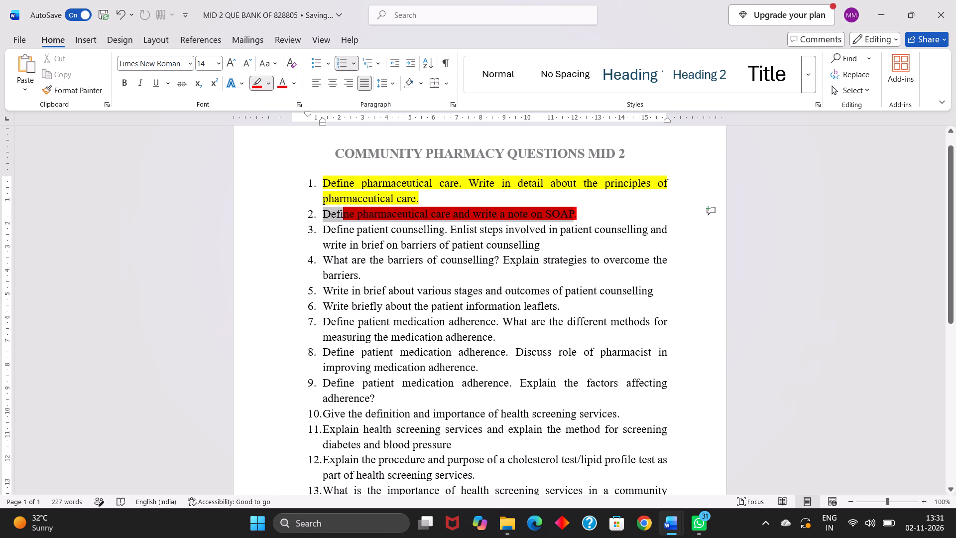
pyautogui.moveTo(576, 215); pyautogui.dragTo(579, 213)
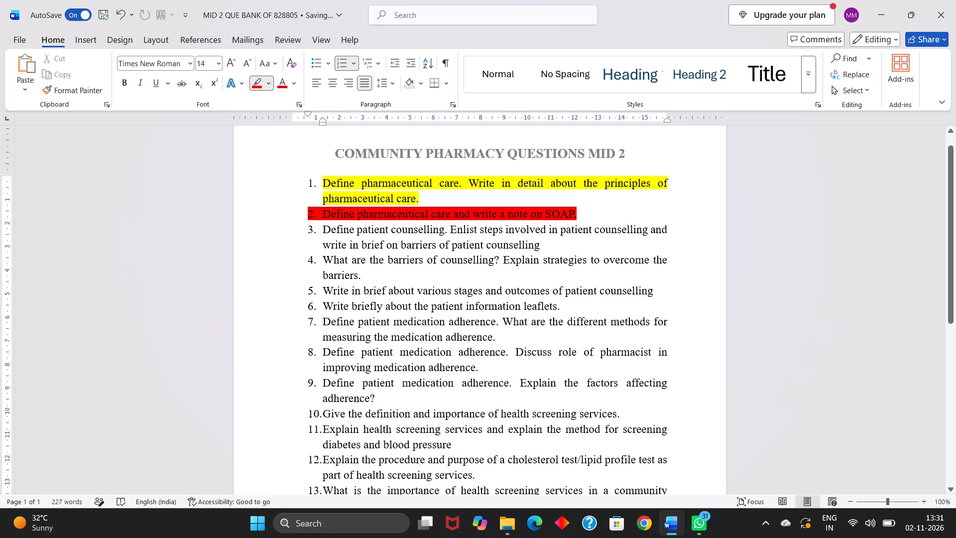
# Switch the highlight colour to yellow and highlight question 4, on barriers of counselling, and question 8, on the pharmacist's role in improving adherence.
pyautogui.click(265, 79)
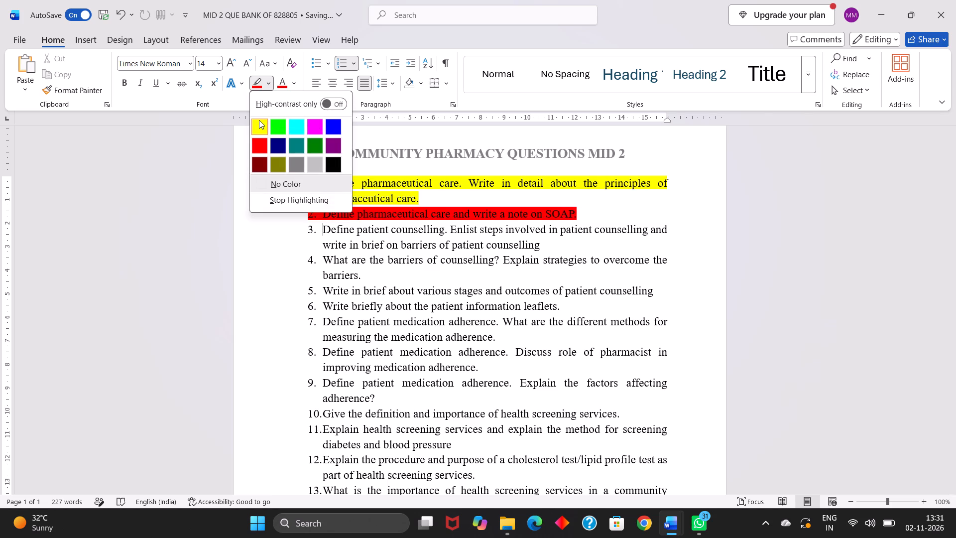
pyautogui.click(259, 120)
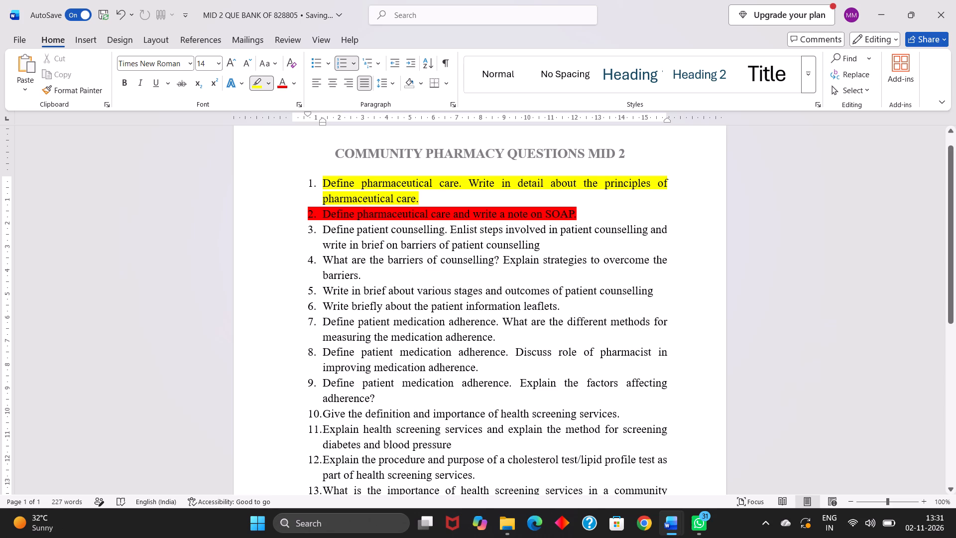
pyautogui.moveTo(331, 257); pyautogui.dragTo(375, 272)
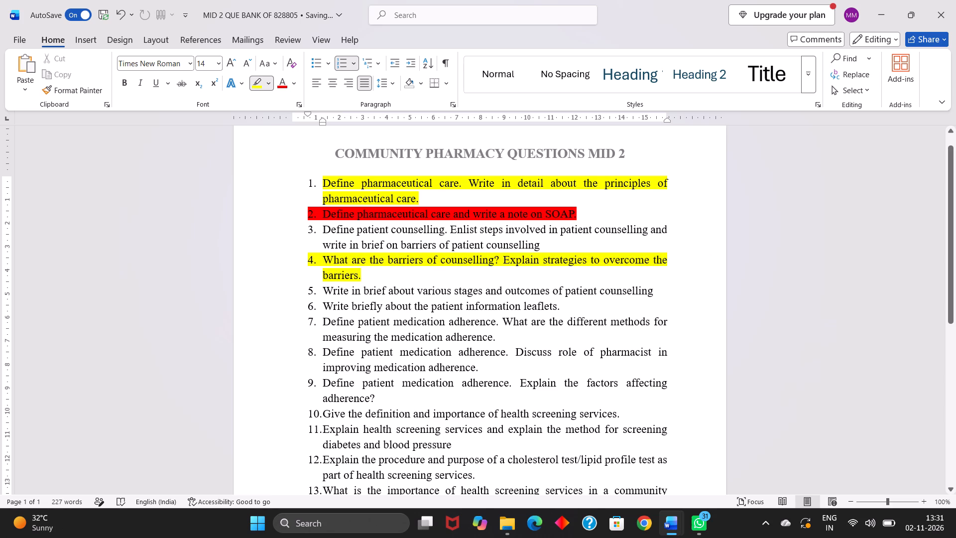
pyautogui.scroll(-2, 373, 296)
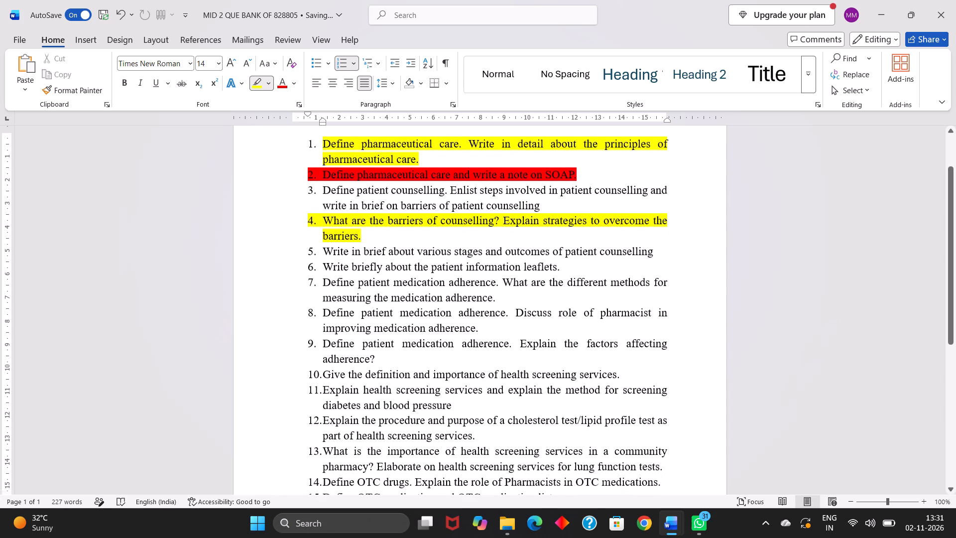
pyautogui.scroll(-1, 373, 296)
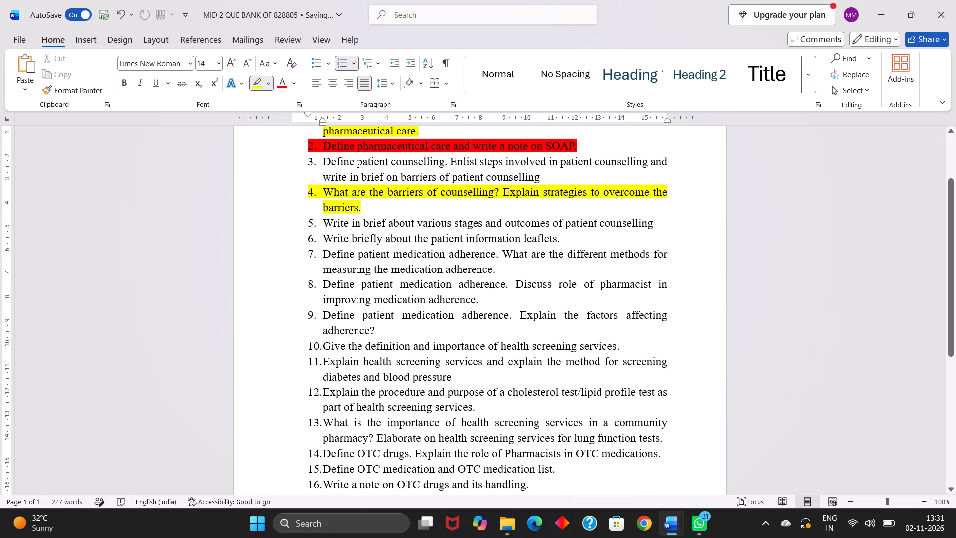
pyautogui.moveTo(329, 282); pyautogui.dragTo(475, 294)
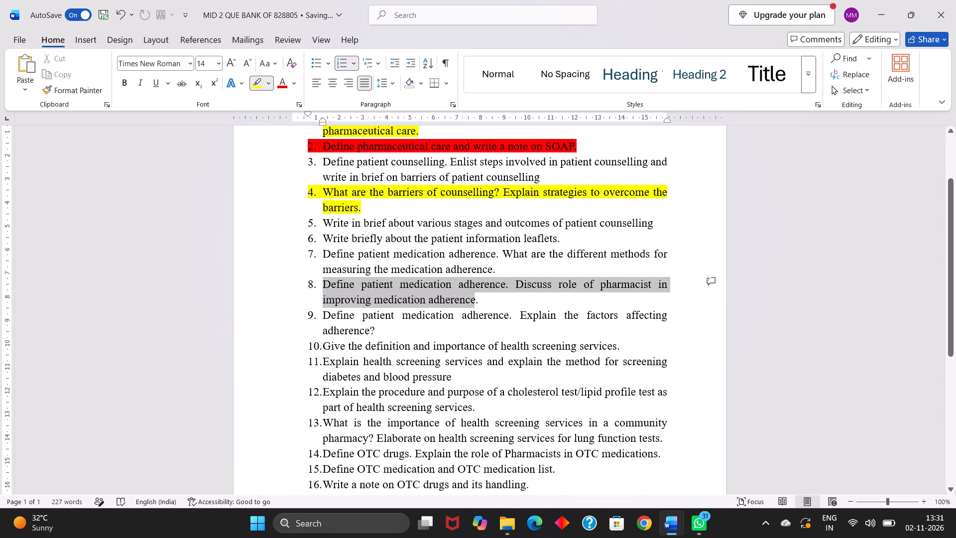
pyautogui.moveTo(475, 294); pyautogui.dragTo(490, 298)
pyautogui.scroll(-1, 456, 338)
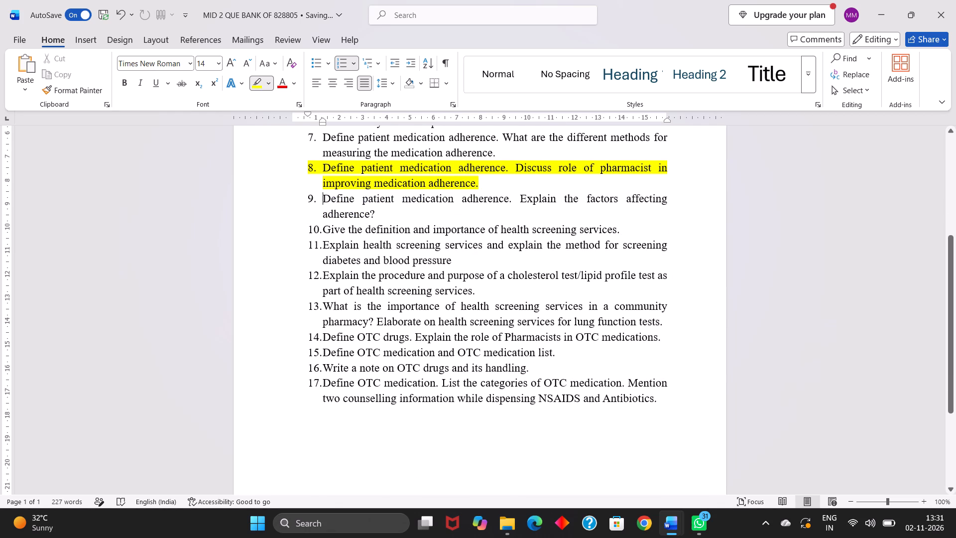
# Highlight question 11, on health screening services and screening for diabetes and blood pressure, in yellow.
pyautogui.moveTo(332, 249); pyautogui.dragTo(459, 254)
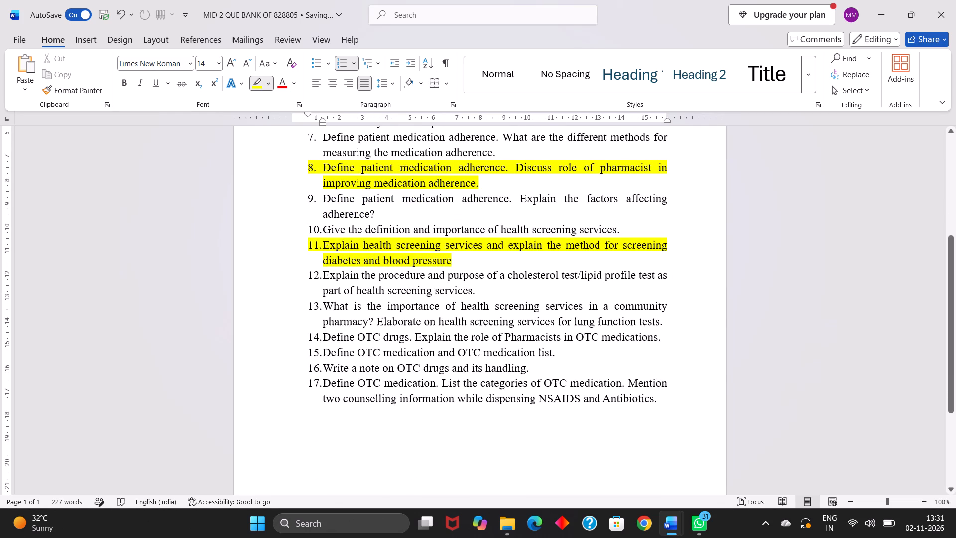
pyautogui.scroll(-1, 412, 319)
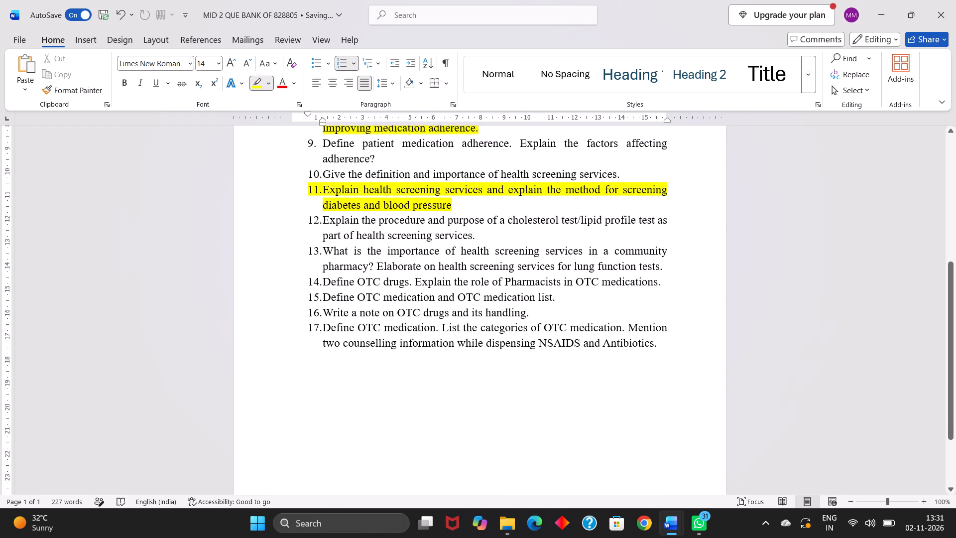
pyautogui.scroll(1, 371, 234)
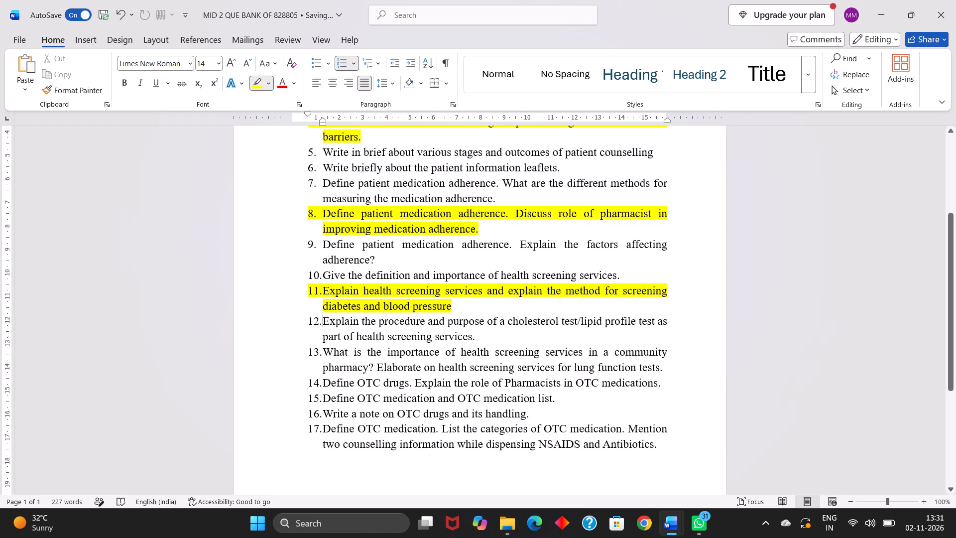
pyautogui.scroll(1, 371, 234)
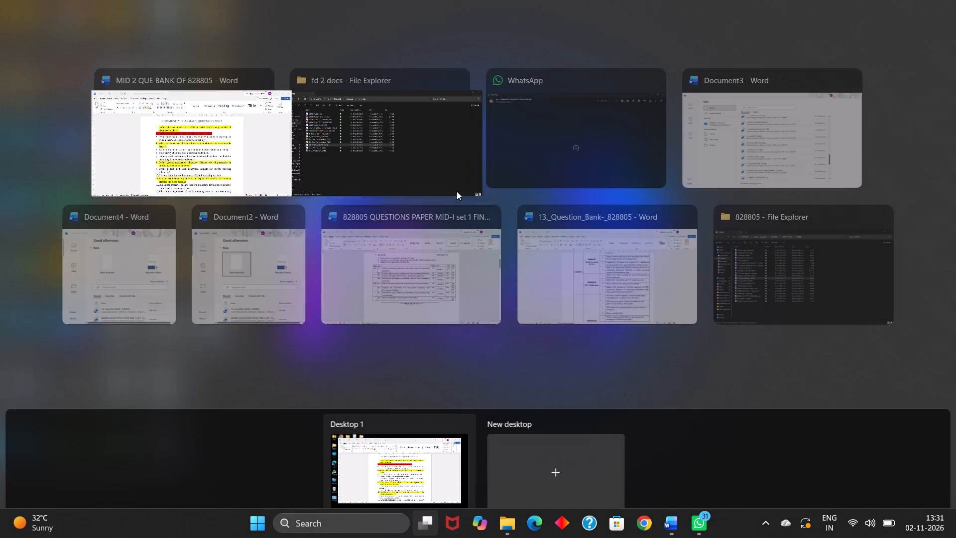
# Close the windows of the 828805 MID-I question paper, Document2, Document4, WhatsApp and Document3, and try to close 13._Question_Bank-_828805.
pyautogui.click(479, 214)
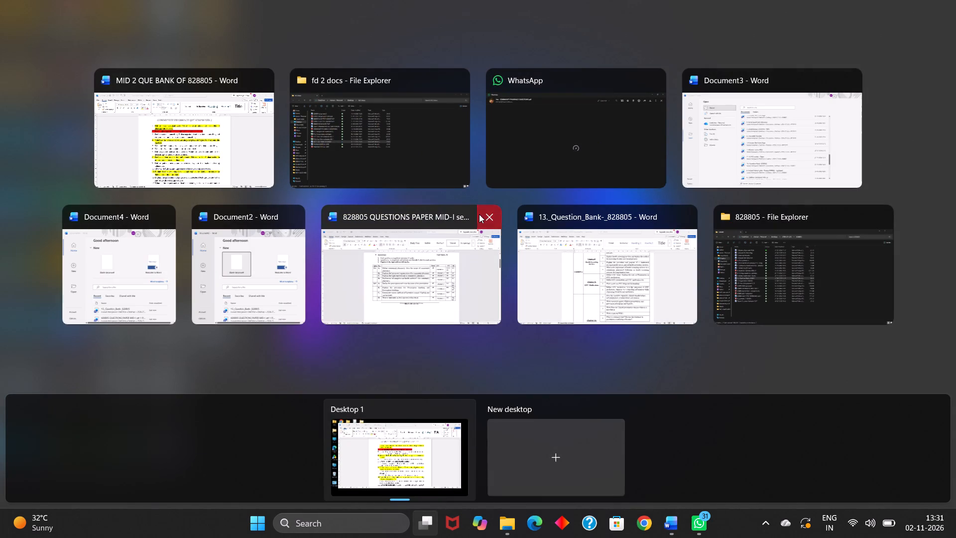
pyautogui.click(584, 218)
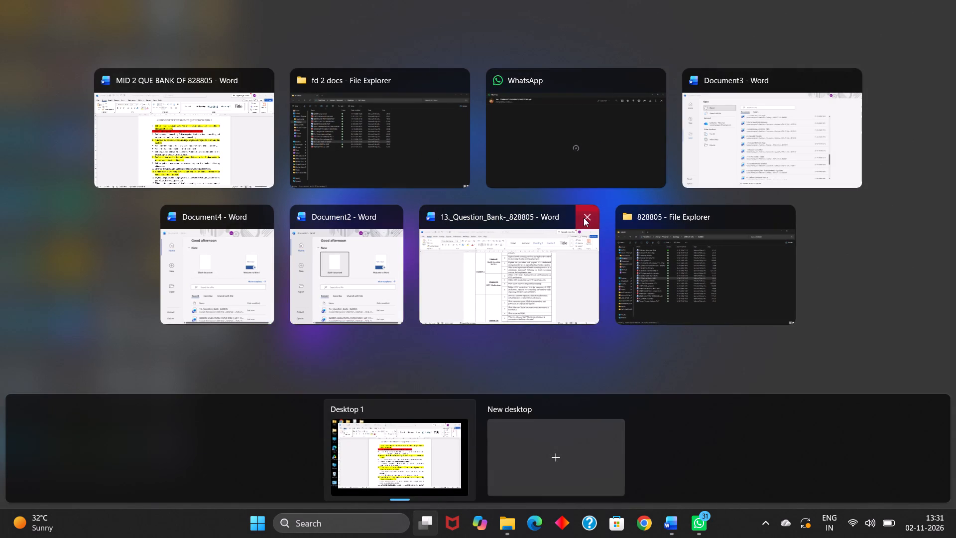
pyautogui.click(392, 217)
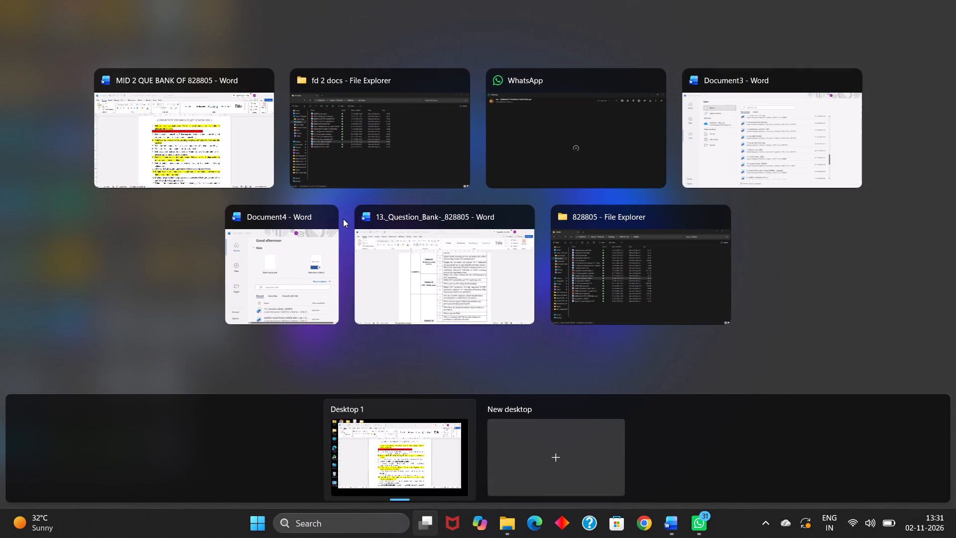
pyautogui.click(319, 217)
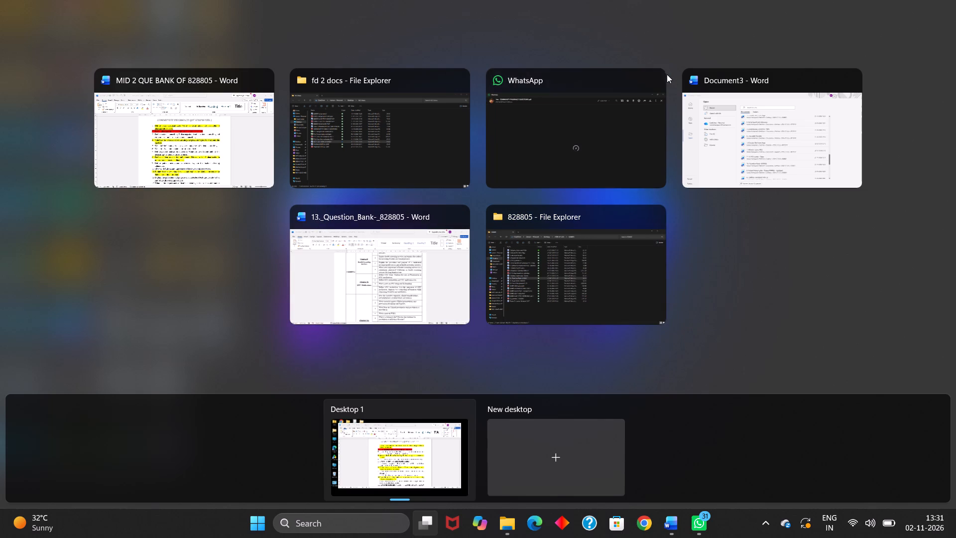
pyautogui.click(653, 78)
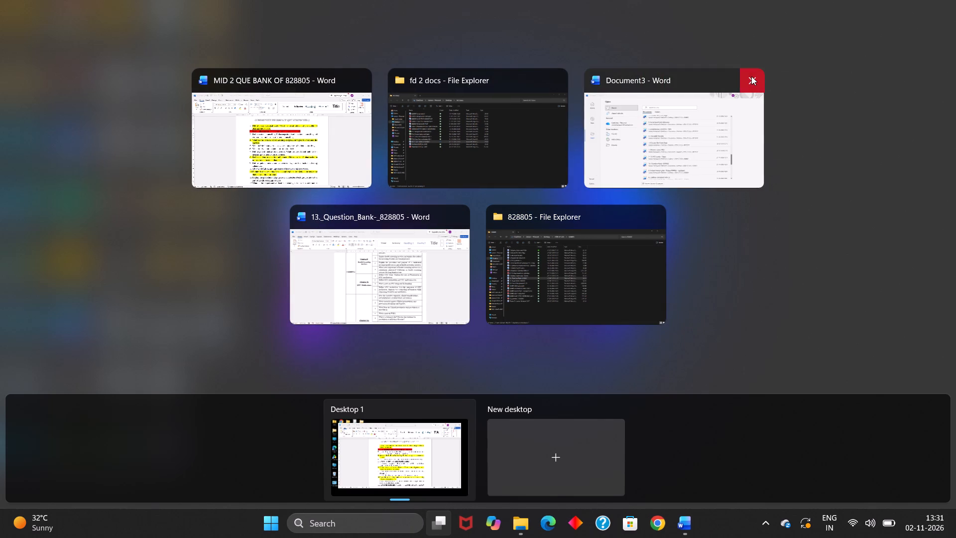
pyautogui.click(751, 76)
# Switch to the File Explorer window showing the fd 2 docs folder.
pyautogui.click(541, 121)
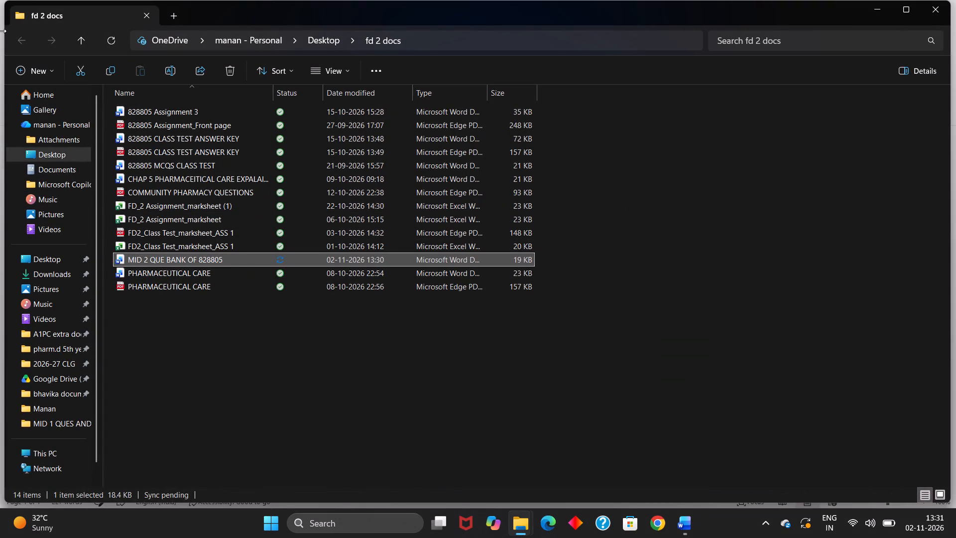
# Close the fd 2 docs folder, review the Chapter 8 and 9 questions in 13._Question_Bank-_828805, and return to MID 2 QUE BANK OF 828805.
pyautogui.click(931, 13)
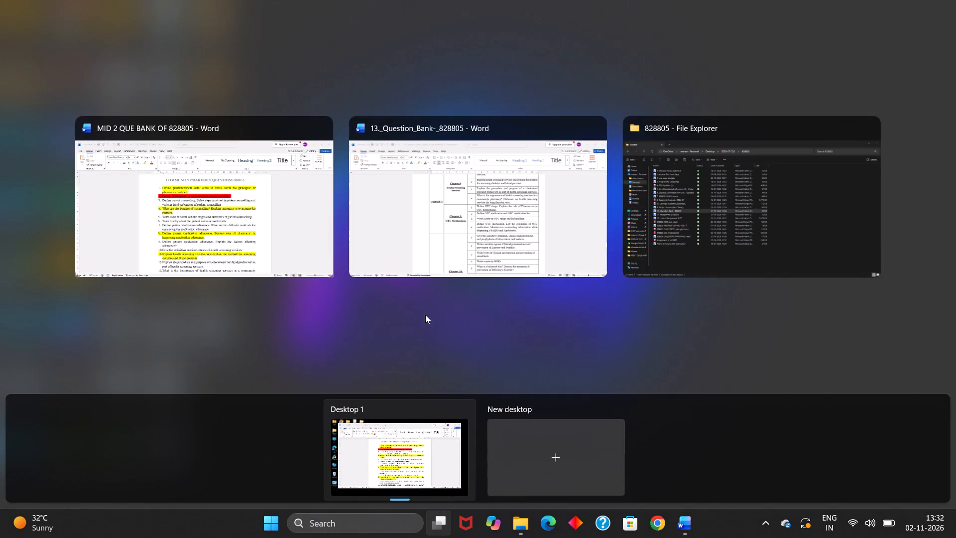
pyautogui.click(513, 249)
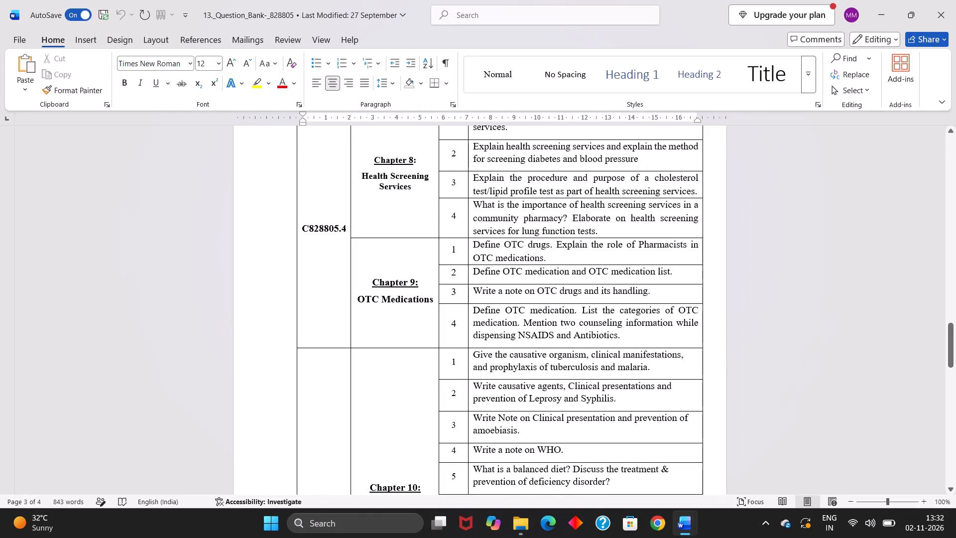
pyautogui.scroll(1, 397, 292)
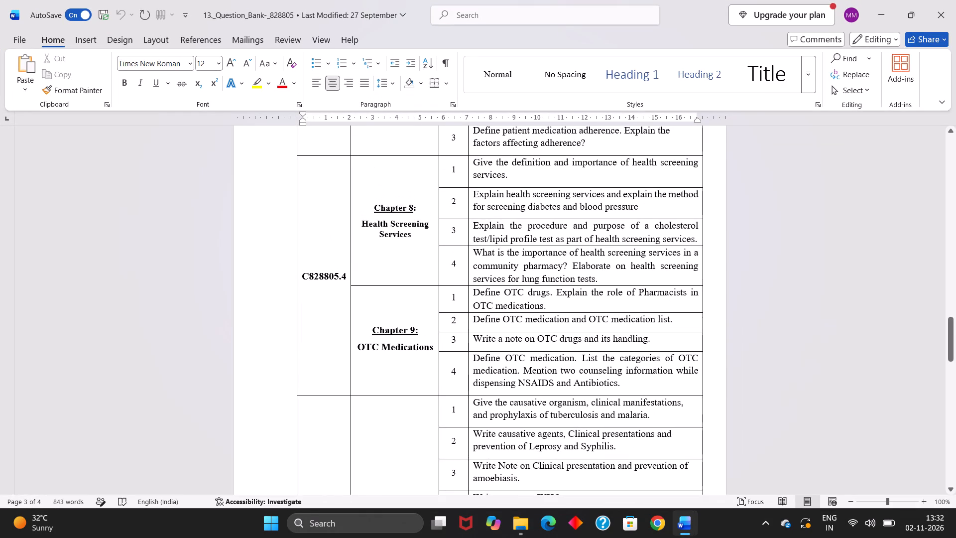
pyautogui.click(489, 199)
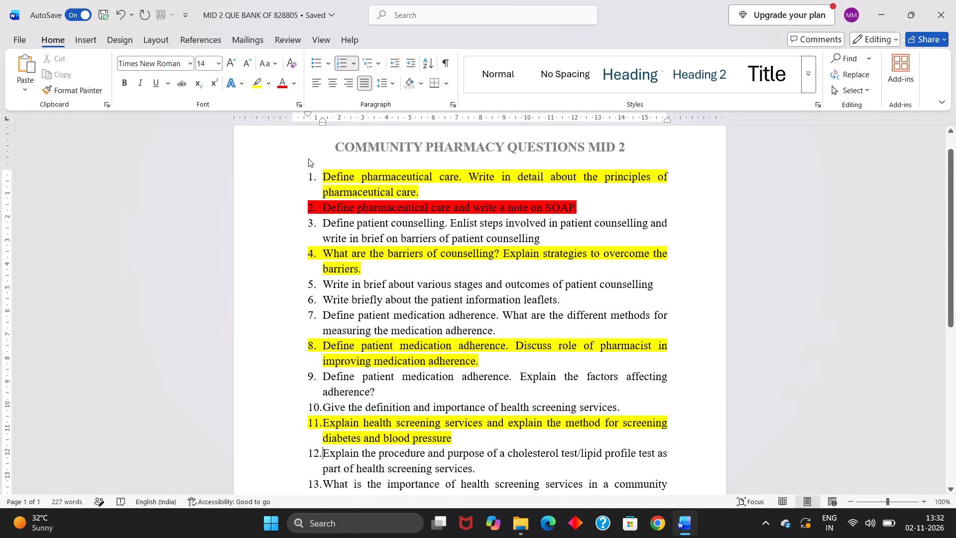
# Switch the highlight colour to red and highlight questions 7, 3 and 9, on measuring adherence, counselling steps and adherence factors.
pyautogui.click(283, 82)
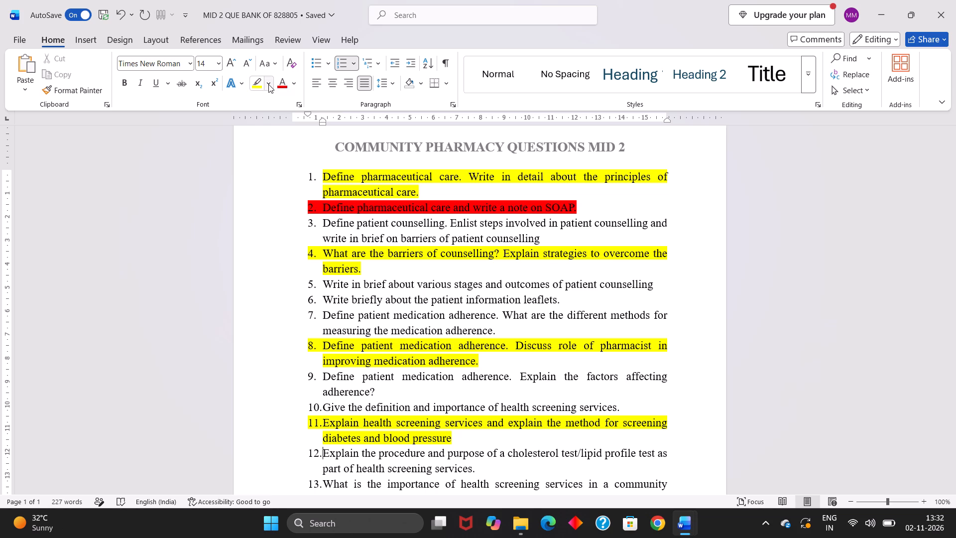
pyautogui.click(268, 84)
pyautogui.click(257, 149)
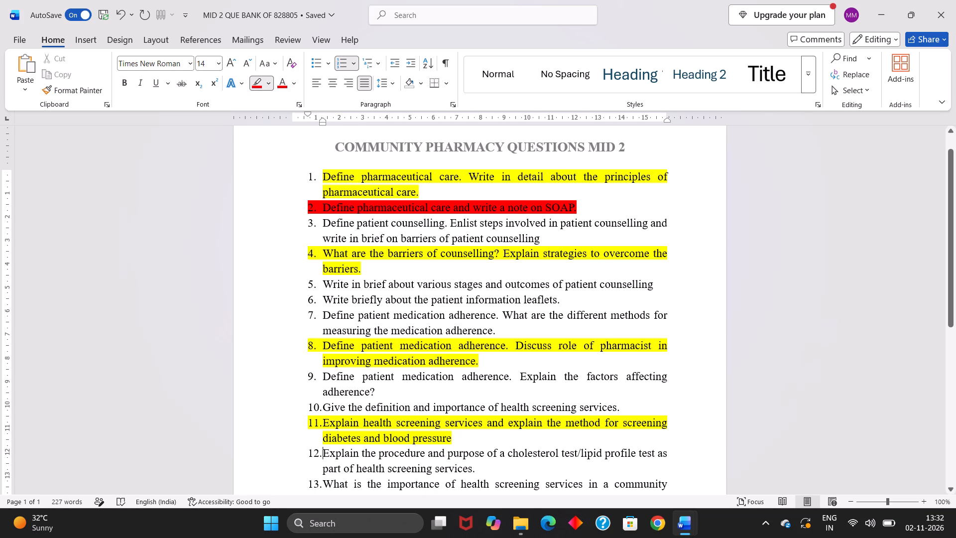
pyautogui.moveTo(330, 313); pyautogui.dragTo(427, 317)
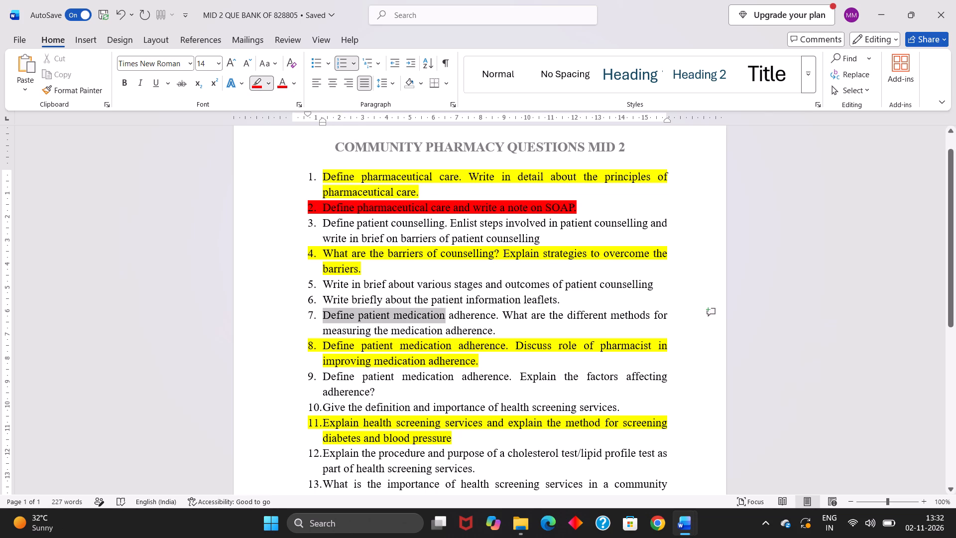
pyautogui.moveTo(427, 317); pyautogui.dragTo(501, 330)
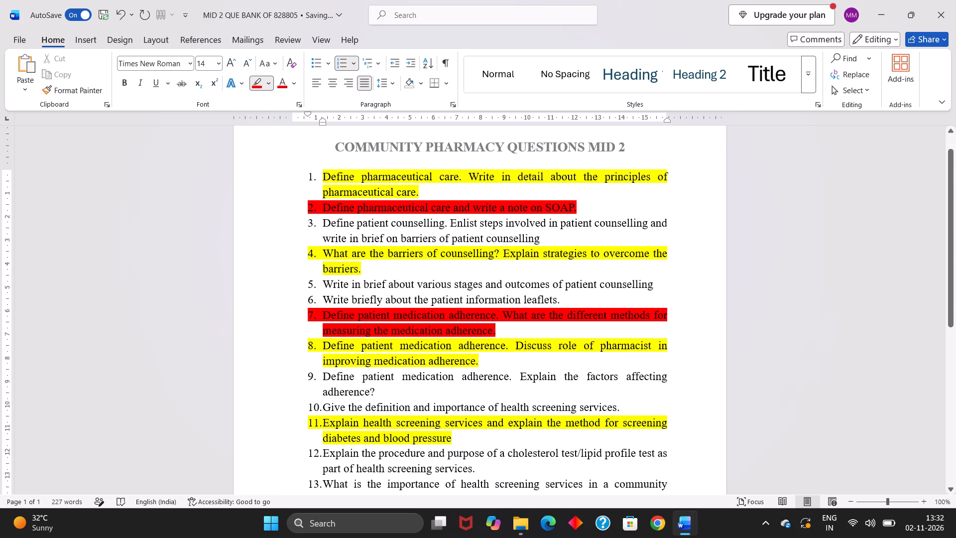
pyautogui.moveTo(327, 221); pyautogui.dragTo(533, 238)
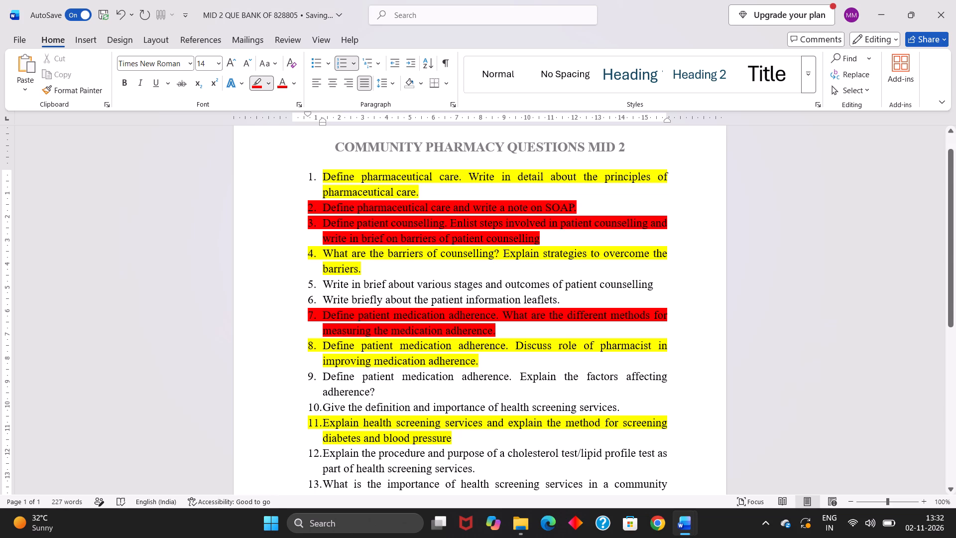
pyautogui.moveTo(329, 374); pyautogui.dragTo(387, 391)
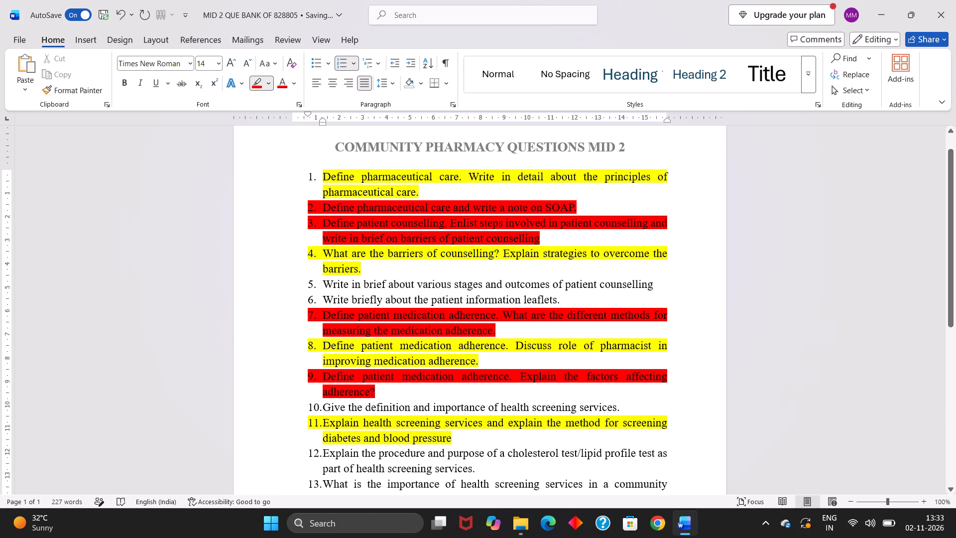
# Switch the highlight colour to yellow and highlight question 5, on the stages and outcomes of patient counselling.
pyautogui.click(258, 75)
pyautogui.moveTo(267, 84); pyautogui.dragTo(262, 131)
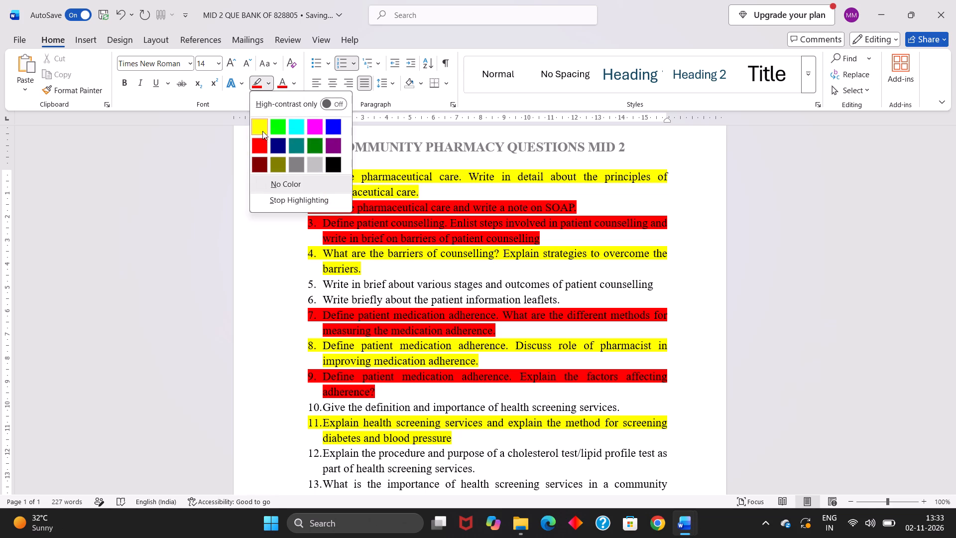
pyautogui.moveTo(262, 131); pyautogui.dragTo(263, 127)
pyautogui.click(263, 127)
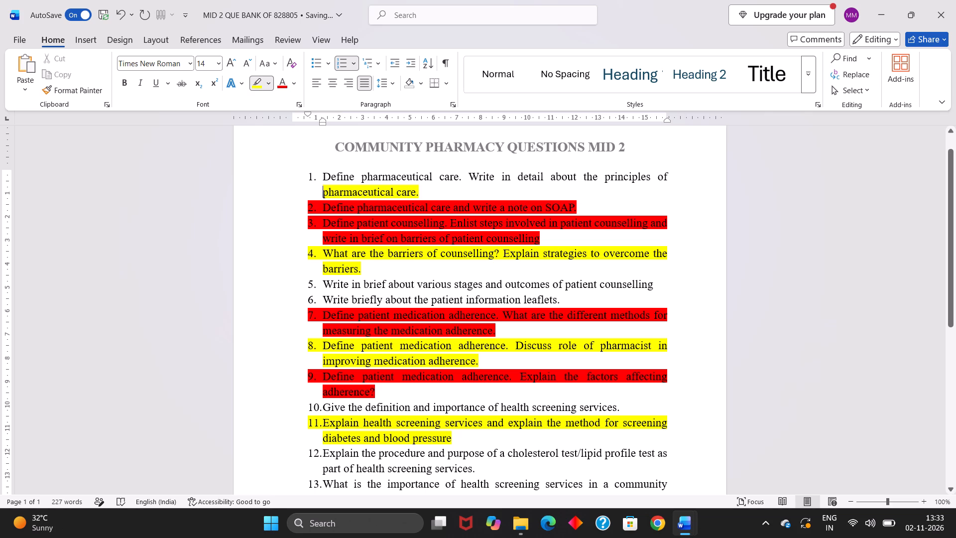
pyautogui.moveTo(330, 281); pyautogui.dragTo(639, 284)
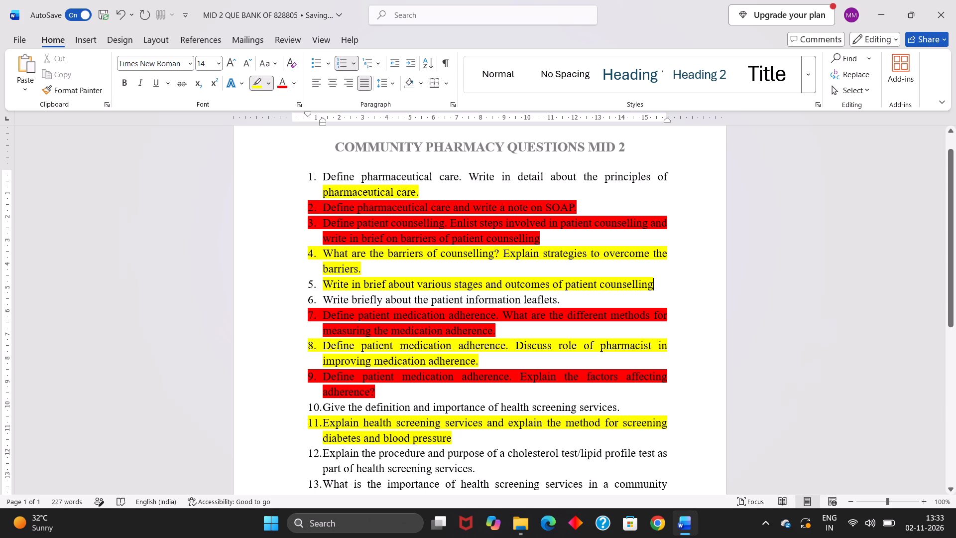
# Reapply the yellow highlight to the whole of question 1, on the principles of pharmaceutical care.
pyautogui.moveTo(325, 173); pyautogui.dragTo(433, 190)
pyautogui.click(402, 327)
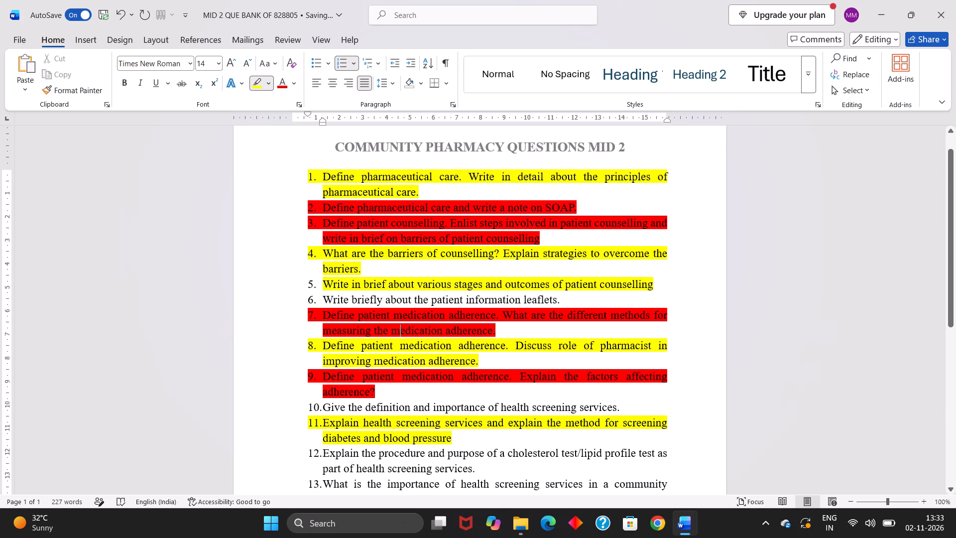
pyautogui.click(557, 320)
pyautogui.click(559, 328)
# Highlight question 13, on the importance of health screening services and lung function tests, in yellow.
pyautogui.scroll(-1, 473, 336)
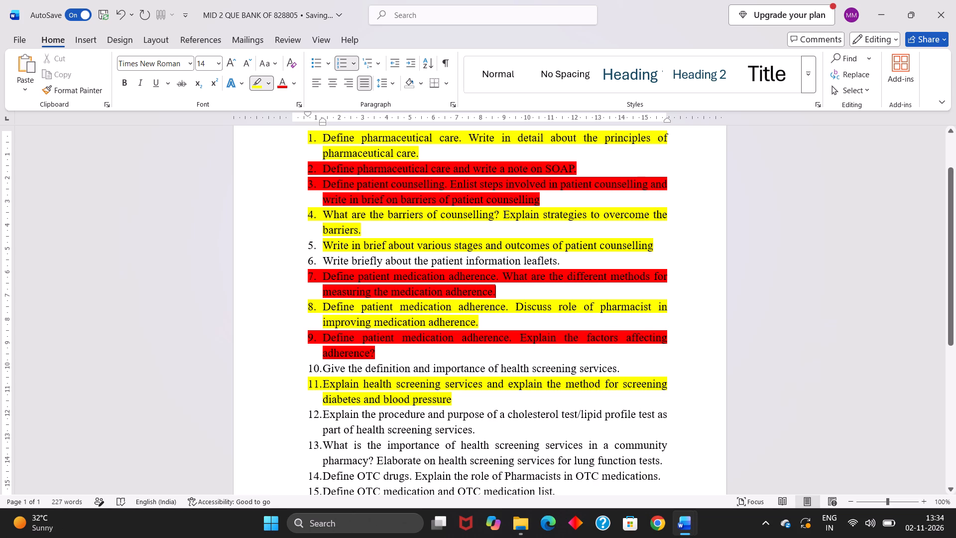
pyautogui.scroll(-1, 369, 321)
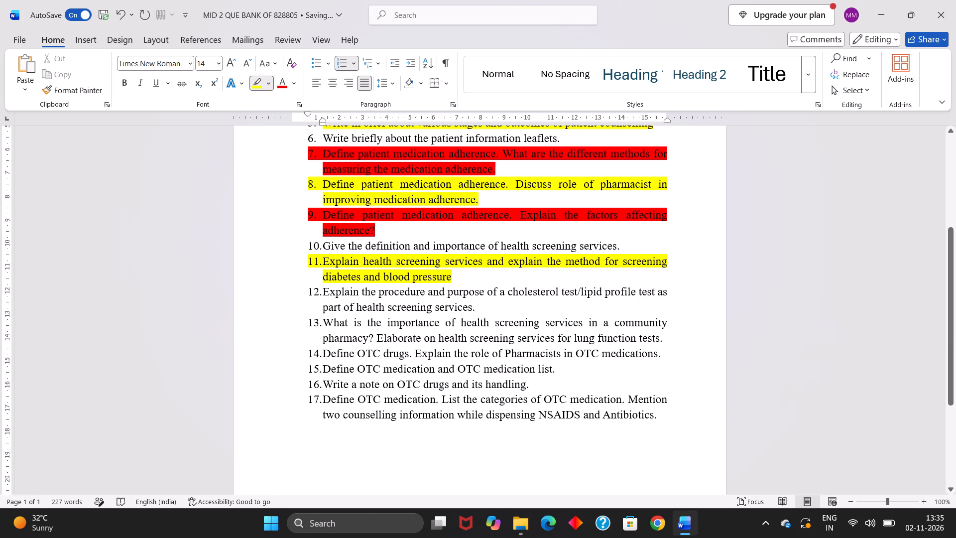
pyautogui.moveTo(332, 320); pyautogui.dragTo(384, 326)
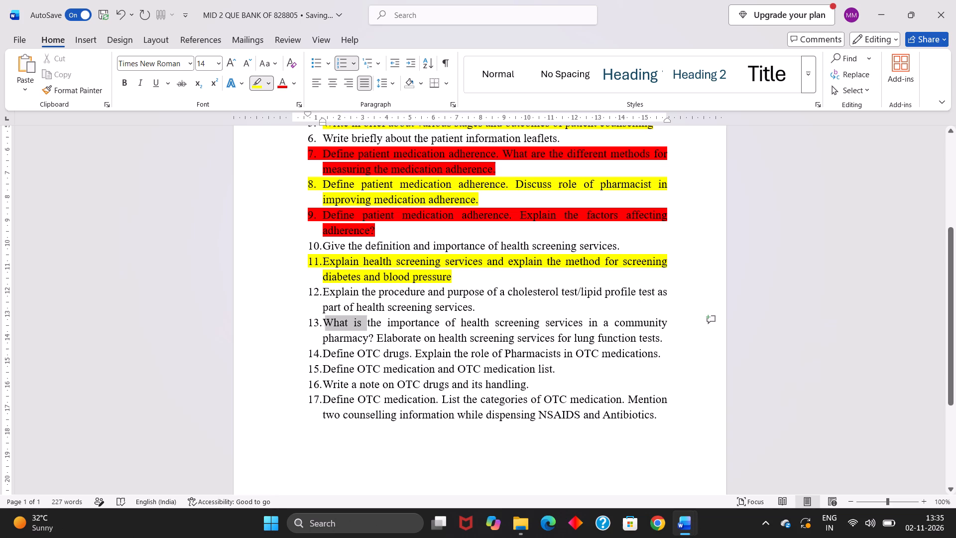
pyautogui.moveTo(384, 326); pyautogui.dragTo(702, 337)
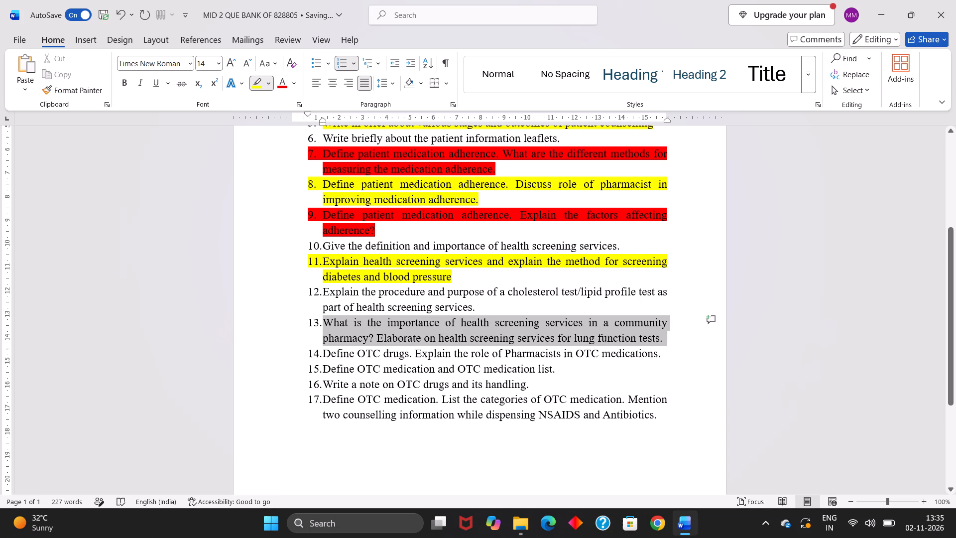
pyautogui.moveTo(702, 337); pyautogui.dragTo(709, 333)
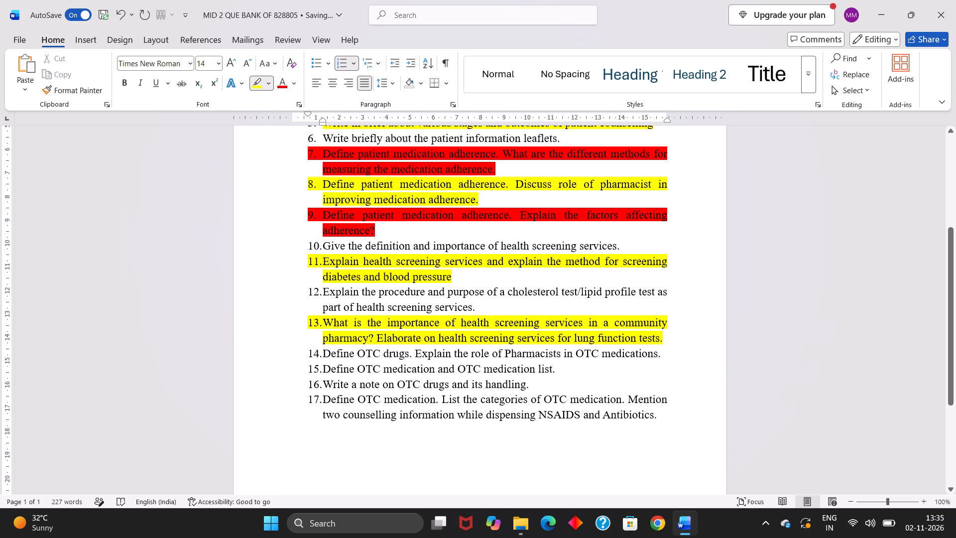
# Highlight question 14, on the role of pharmacists in OTC medications, and question 16, on OTC drugs and their handling, in yellow.
pyautogui.scroll(-1, 439, 325)
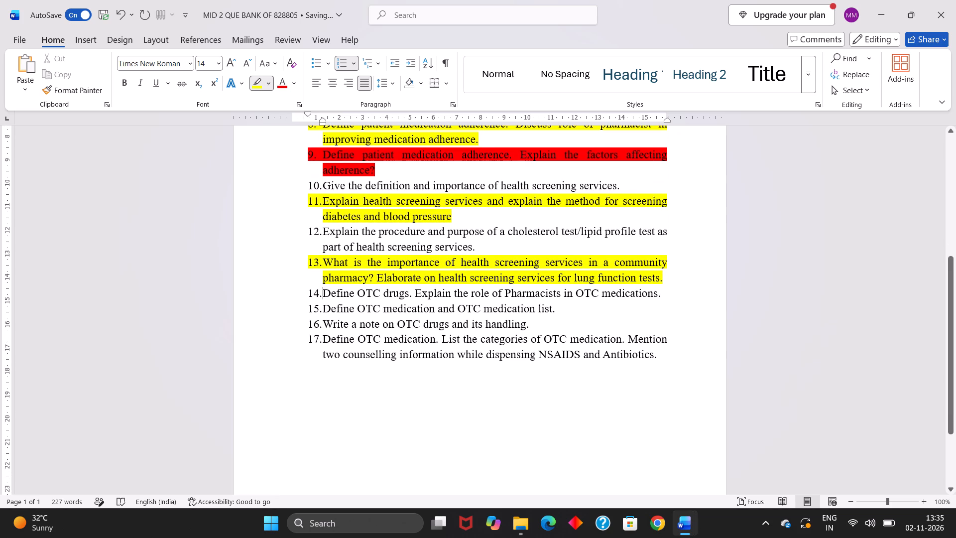
pyautogui.click(327, 293)
pyautogui.moveTo(327, 293); pyautogui.dragTo(372, 295)
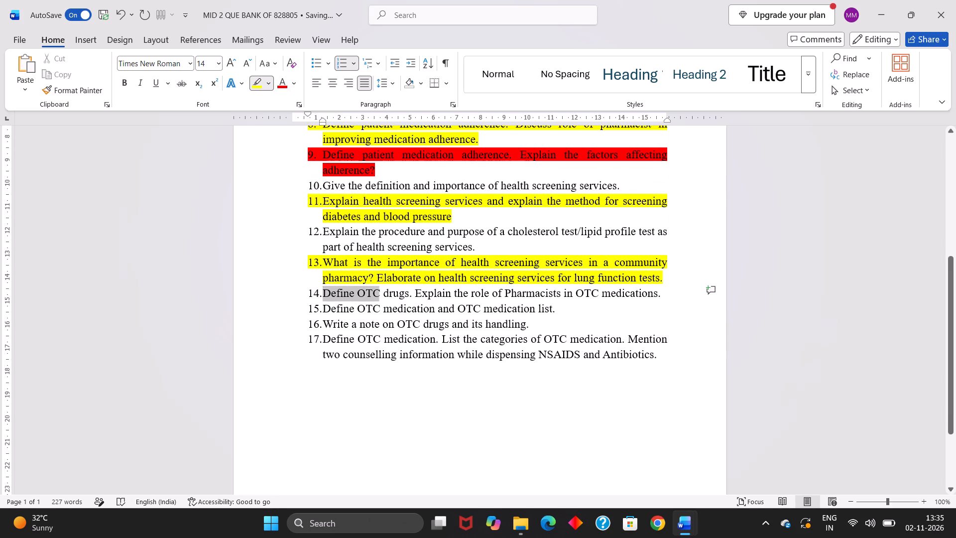
pyautogui.moveTo(372, 295); pyautogui.dragTo(669, 291)
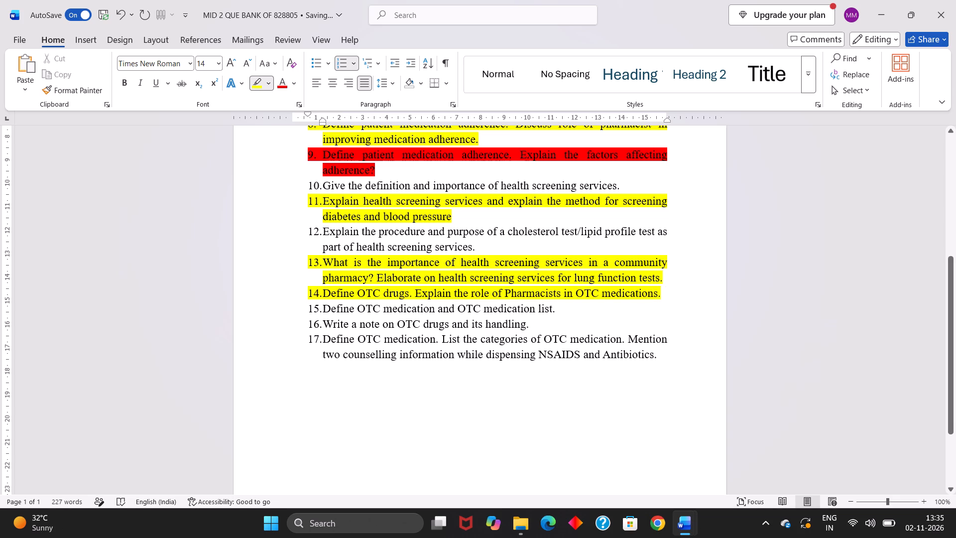
pyautogui.moveTo(329, 323); pyautogui.dragTo(523, 322)
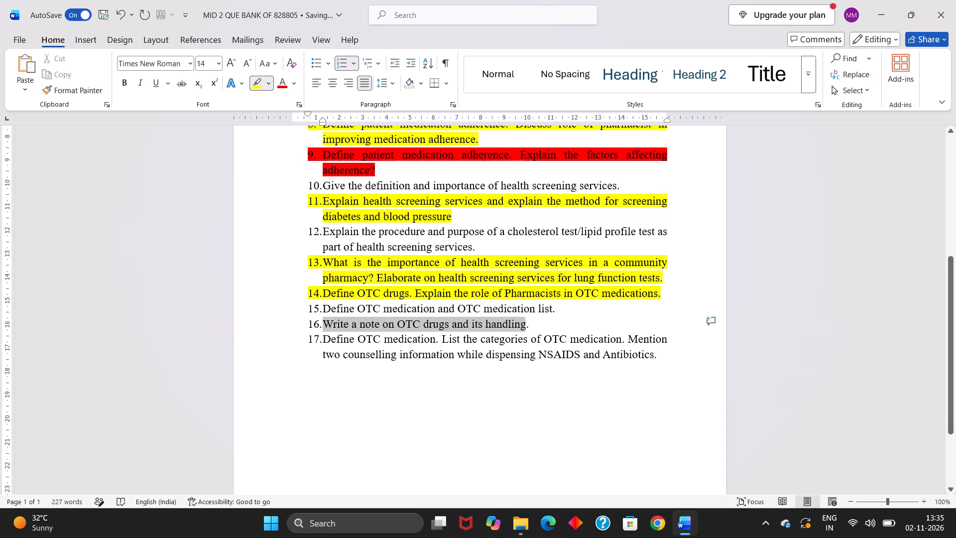
pyautogui.moveTo(523, 322); pyautogui.dragTo(539, 325)
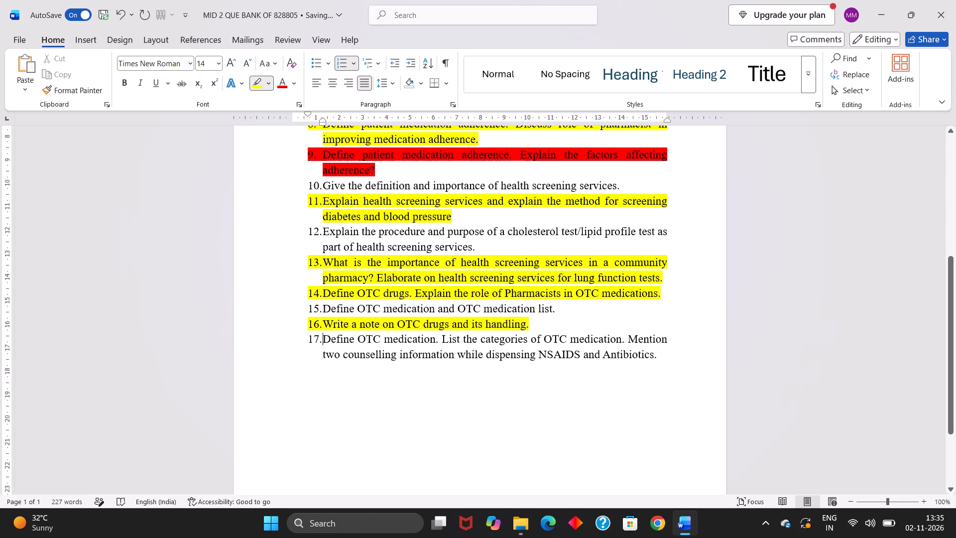
# Switch the highlight colour to red and highlight question 12, on the cholesterol/lipid profile test.
pyautogui.click(266, 84)
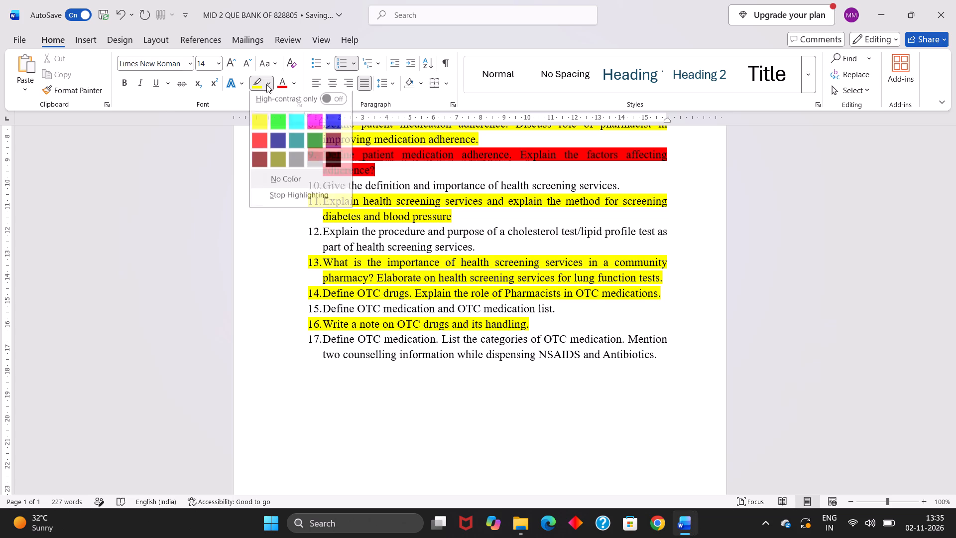
pyautogui.click(261, 143)
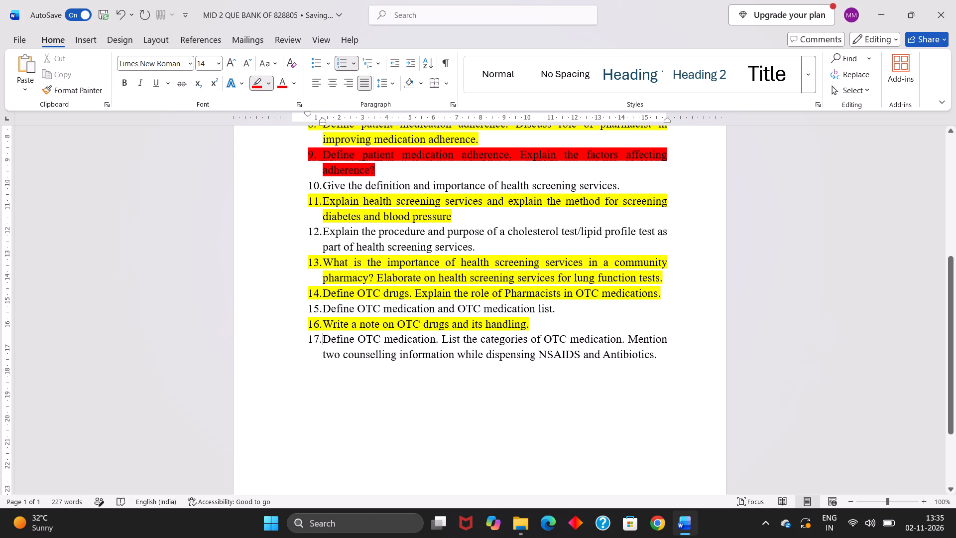
pyautogui.moveTo(323, 228); pyautogui.dragTo(479, 248)
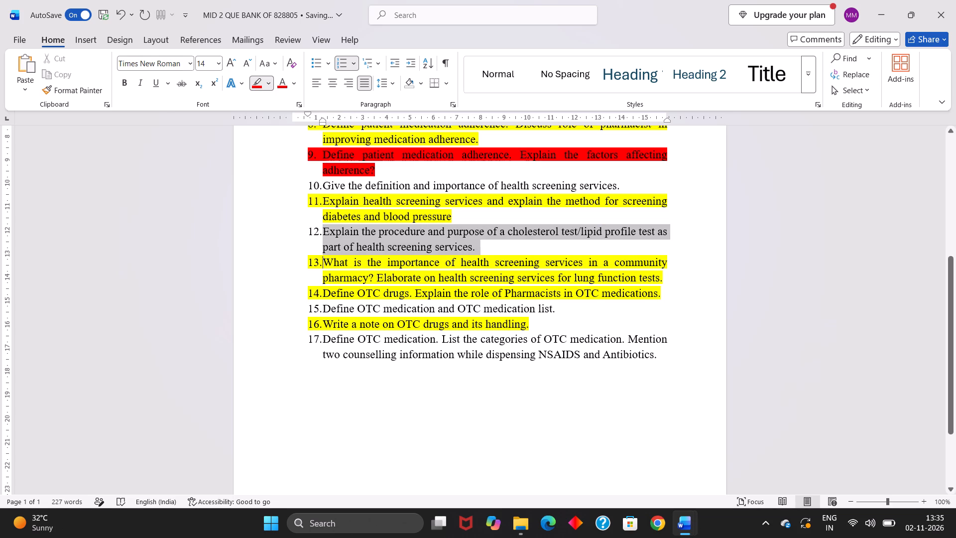
# Highlight the text of question 10, on the definition and importance of health screening services, in red.
pyautogui.moveTo(314, 182); pyautogui.dragTo(444, 178)
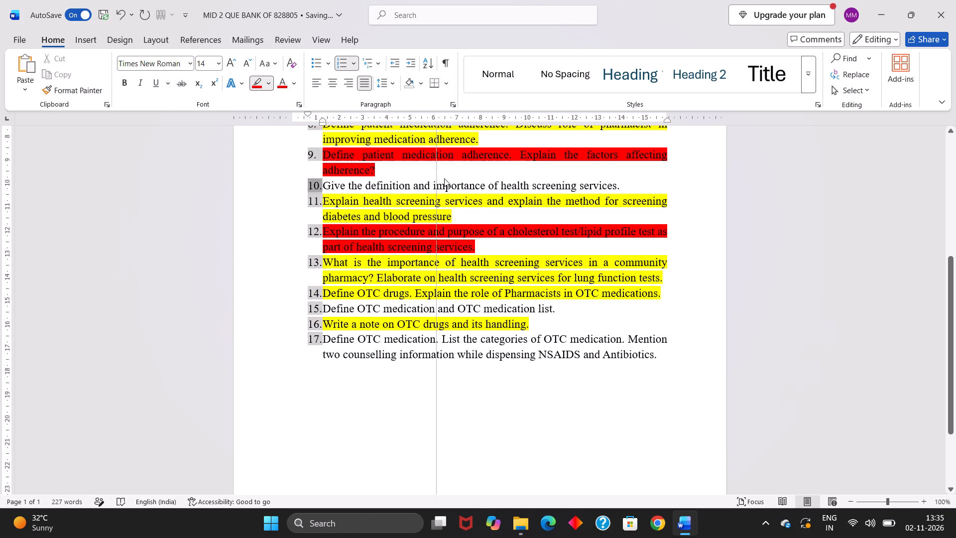
pyautogui.moveTo(444, 178); pyautogui.dragTo(311, 176)
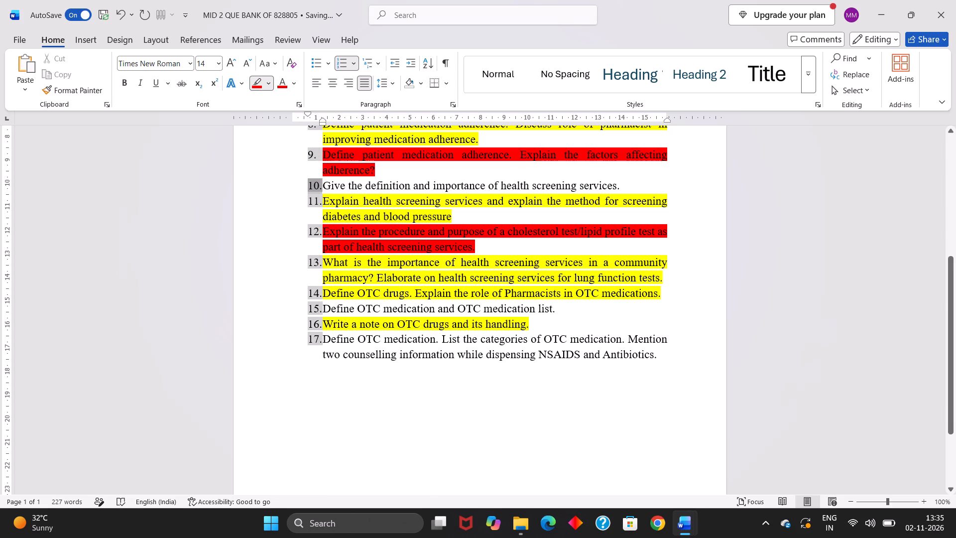
pyautogui.click(328, 183)
pyautogui.moveTo(328, 183); pyautogui.dragTo(585, 190)
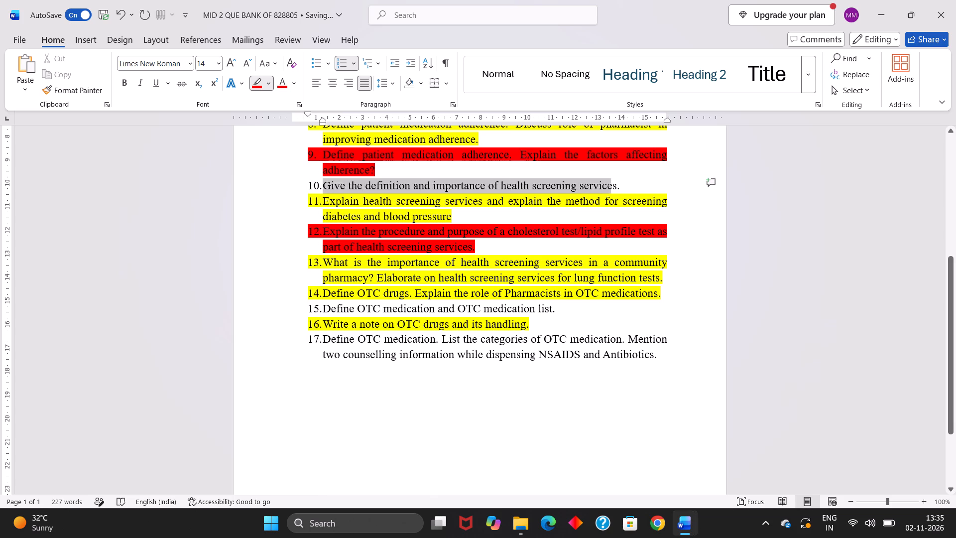
pyautogui.moveTo(585, 190); pyautogui.dragTo(596, 188)
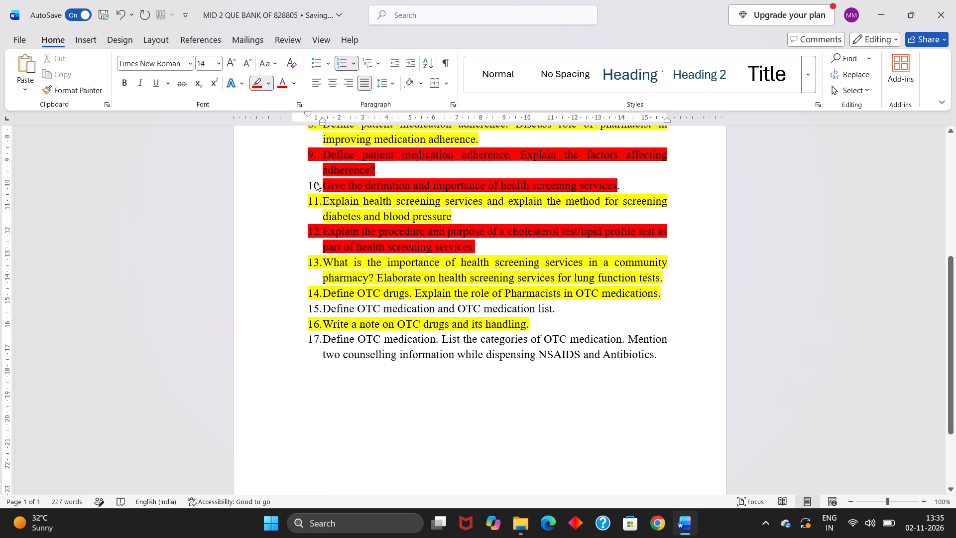
pyautogui.doubleClick(316, 182)
pyautogui.click(324, 184)
pyautogui.moveTo(331, 184); pyautogui.dragTo(303, 178)
pyautogui.moveTo(336, 180); pyautogui.dragTo(319, 179)
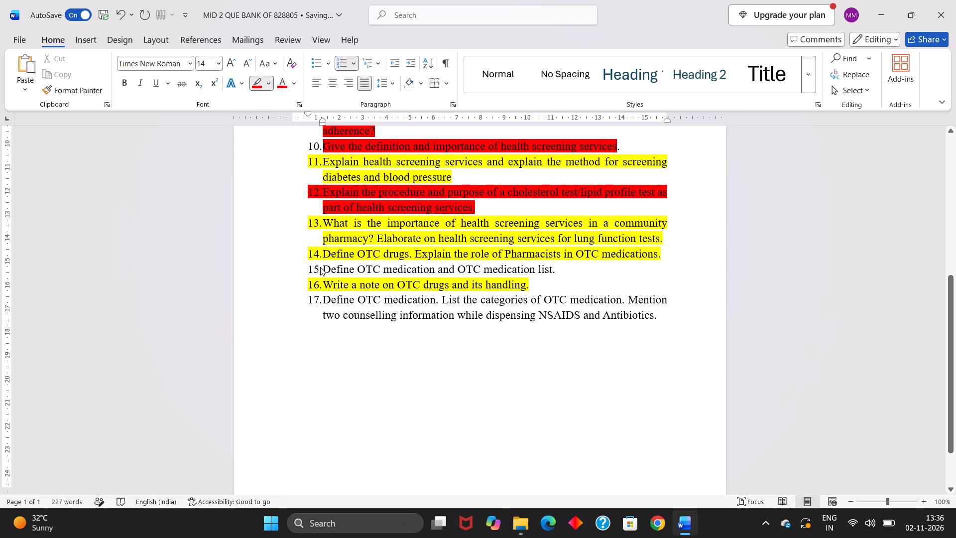
# Shift the numbered list slightly towards the left margin and highlight question 15, on OTC medication and the OTC medication list, in red.
pyautogui.moveTo(311, 268); pyautogui.dragTo(284, 269)
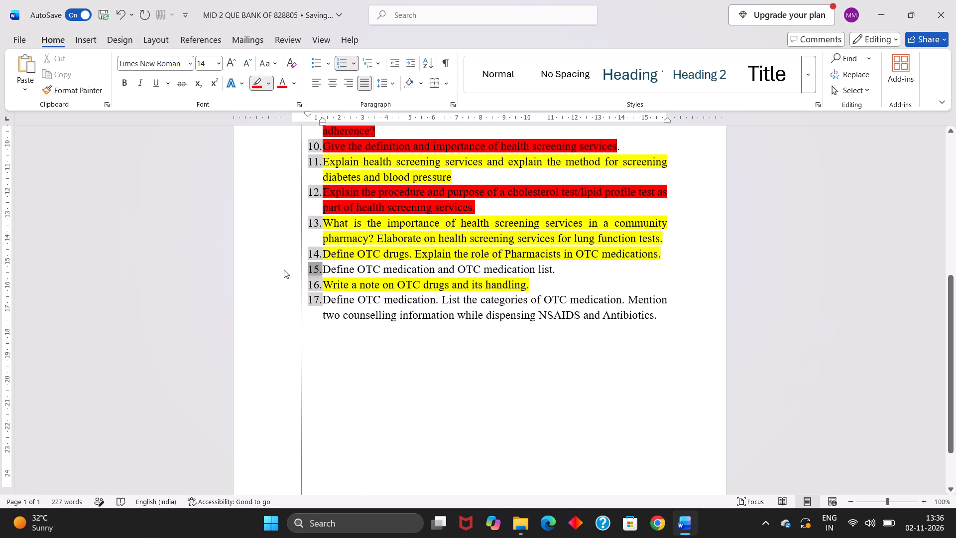
pyautogui.moveTo(284, 269); pyautogui.dragTo(281, 269)
pyautogui.moveTo(313, 253); pyautogui.dragTo(347, 249)
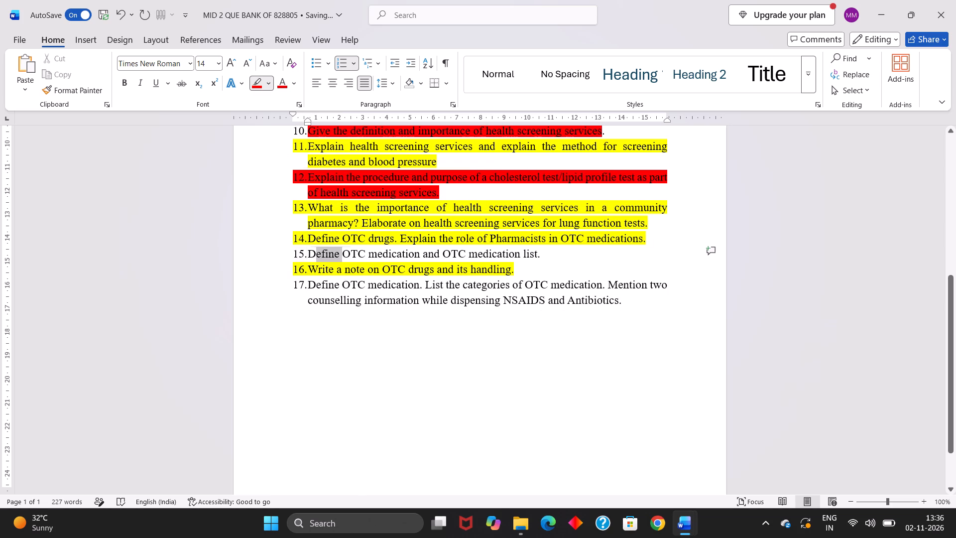
pyautogui.moveTo(347, 249); pyautogui.dragTo(559, 258)
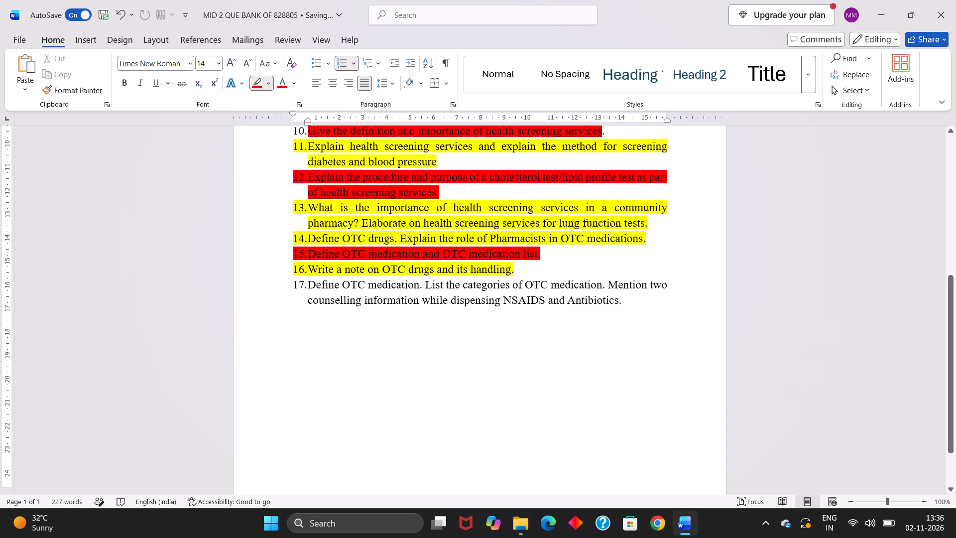
pyautogui.click(531, 262)
# Highlight question 17, on OTC medication categories and counselling for NSAIDS and Antibiotics, in red.
pyautogui.click(430, 296)
pyautogui.moveTo(314, 285); pyautogui.dragTo(602, 304)
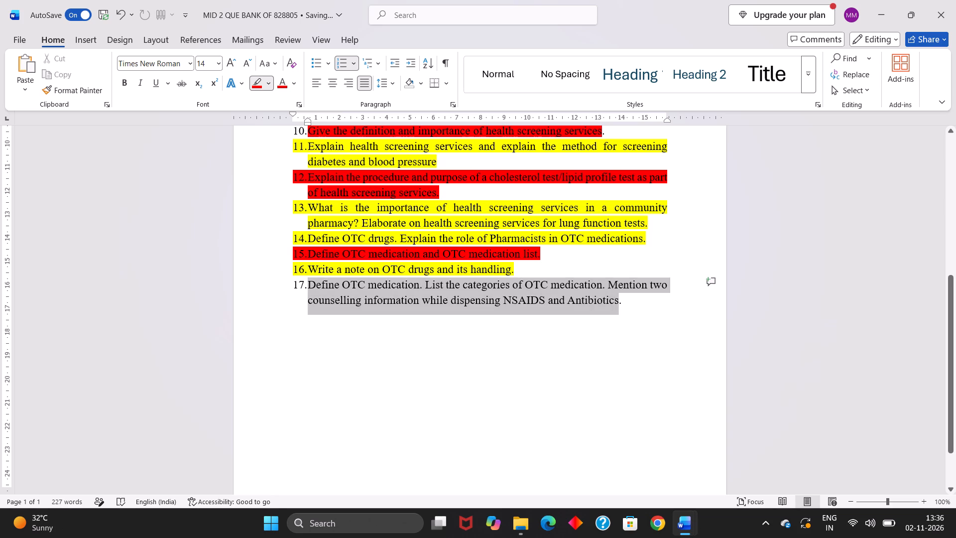
pyautogui.moveTo(602, 304); pyautogui.dragTo(646, 302)
pyautogui.click(477, 359)
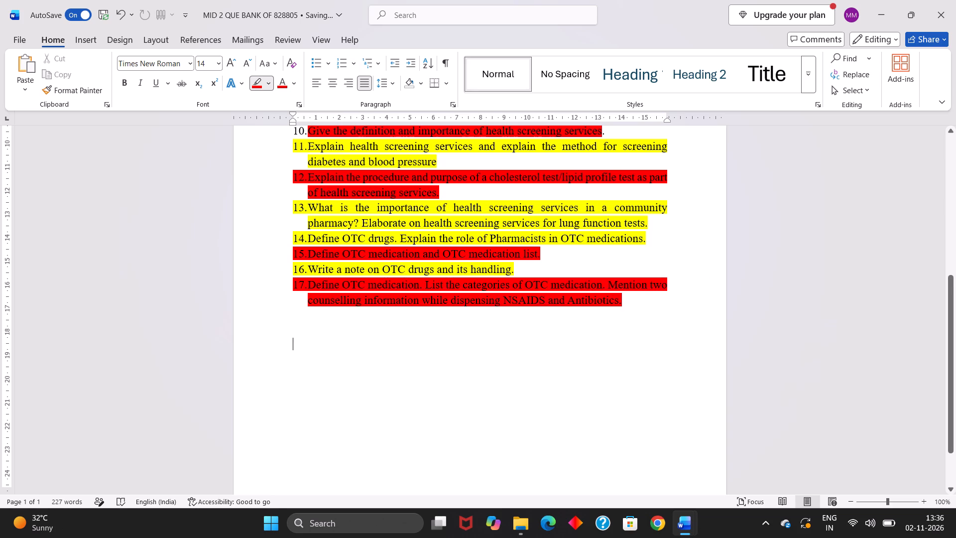
# Save the highlighted question bank document.
pyautogui.scroll(1, 447, 297)
pyautogui.scroll(-2, 447, 297)
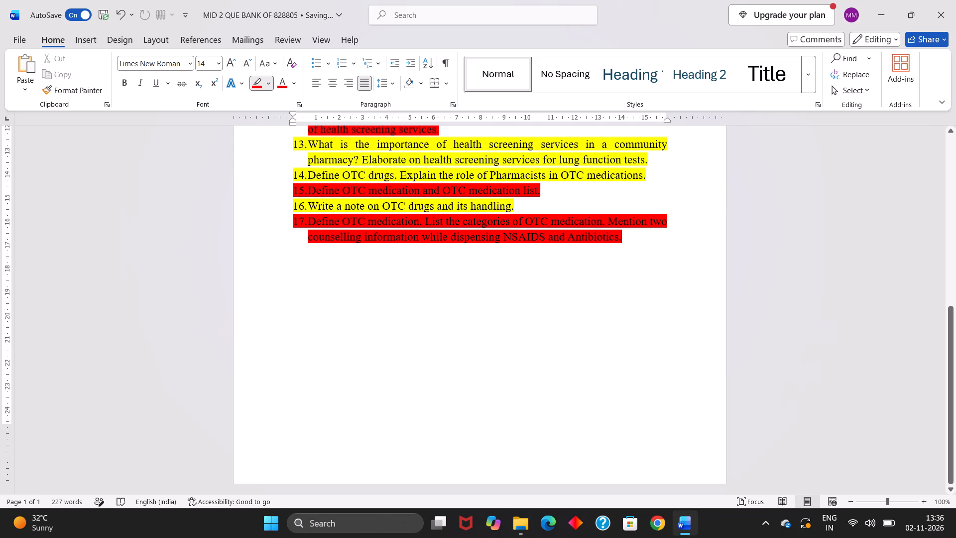
pyautogui.hotkey('ctrl', 's')
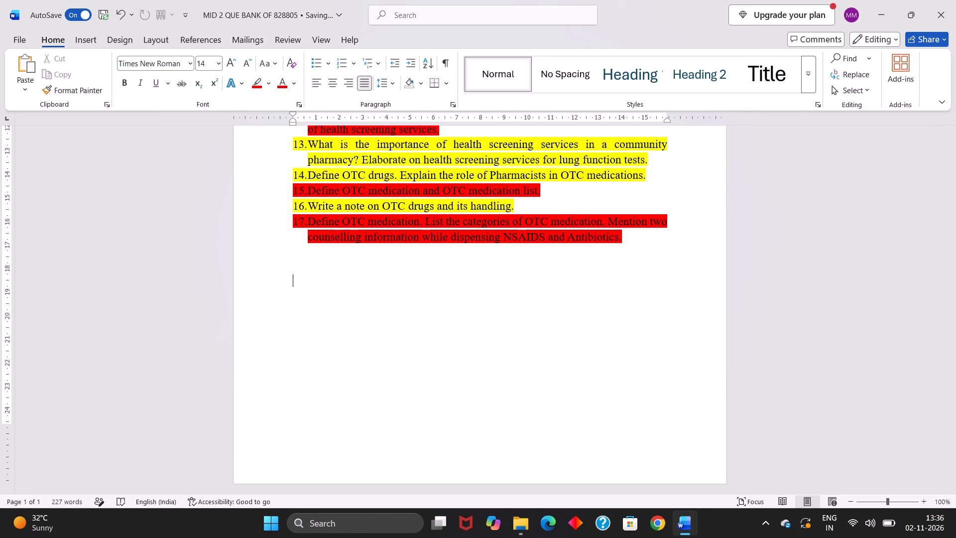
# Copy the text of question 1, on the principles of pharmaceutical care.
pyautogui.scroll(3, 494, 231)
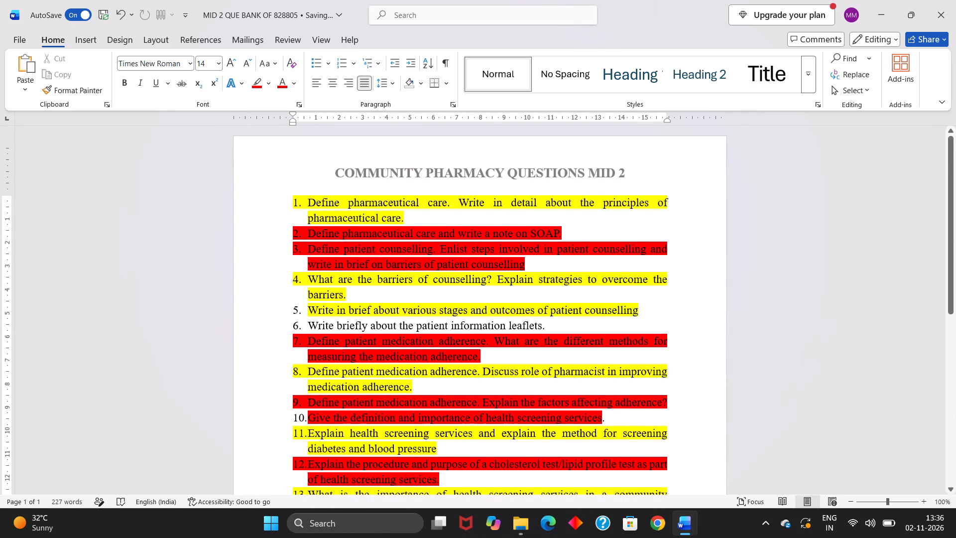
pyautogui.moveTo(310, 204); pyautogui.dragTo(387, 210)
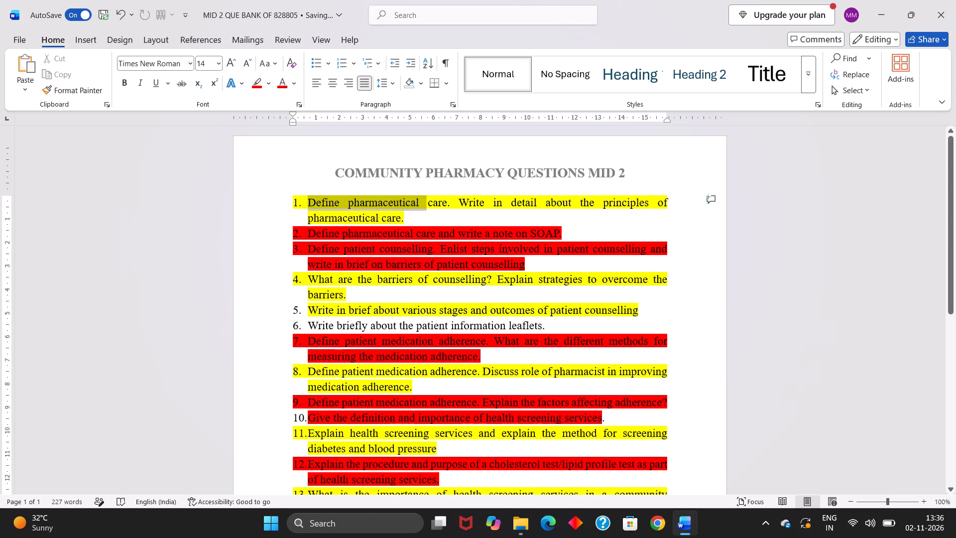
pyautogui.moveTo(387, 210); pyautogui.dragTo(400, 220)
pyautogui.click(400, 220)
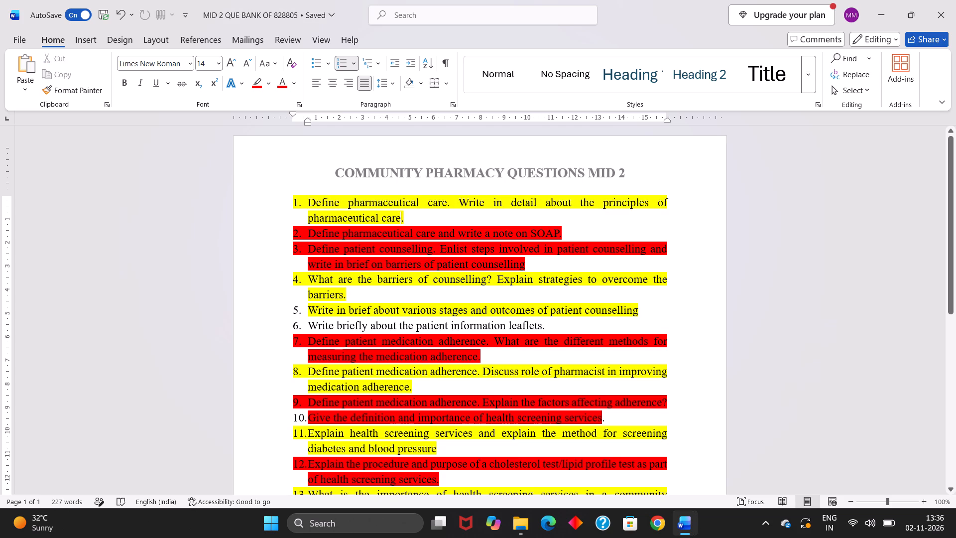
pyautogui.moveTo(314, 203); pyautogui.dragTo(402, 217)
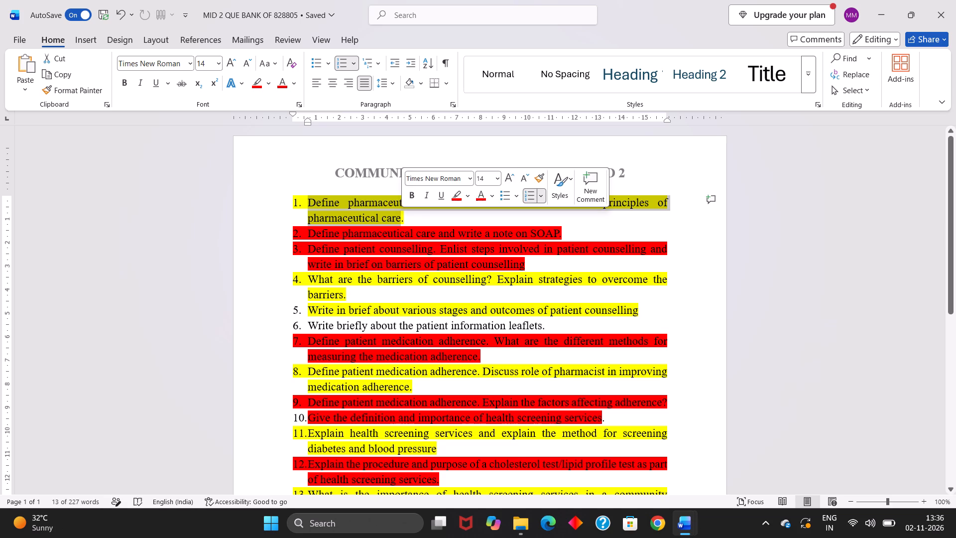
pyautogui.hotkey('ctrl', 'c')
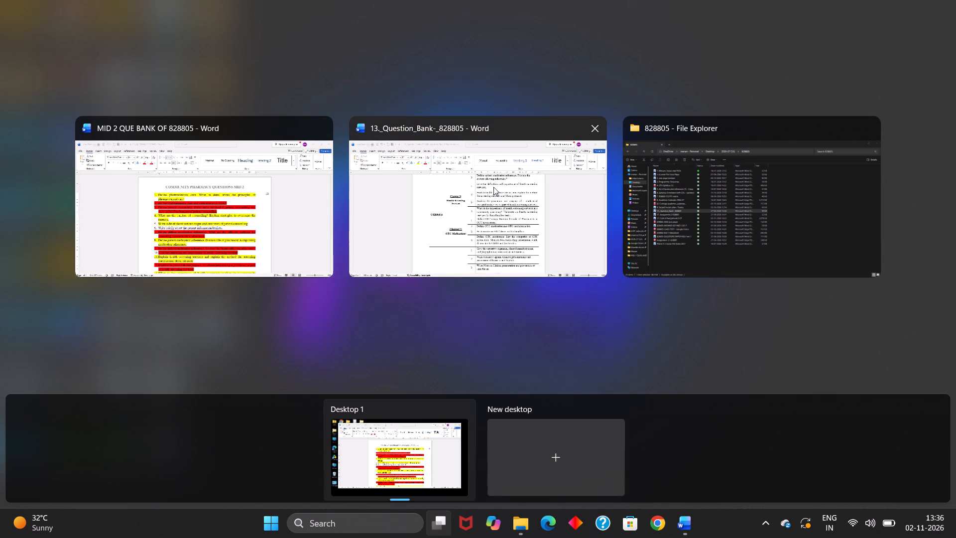
# In File Explorer, copy "828805 QUESTIONS PAPER MID-I set 1 FINAL" from the MID 1 QUES AND ANS 828805 folder in 2026-27 CLG to the desktop.
pyautogui.click(701, 172)
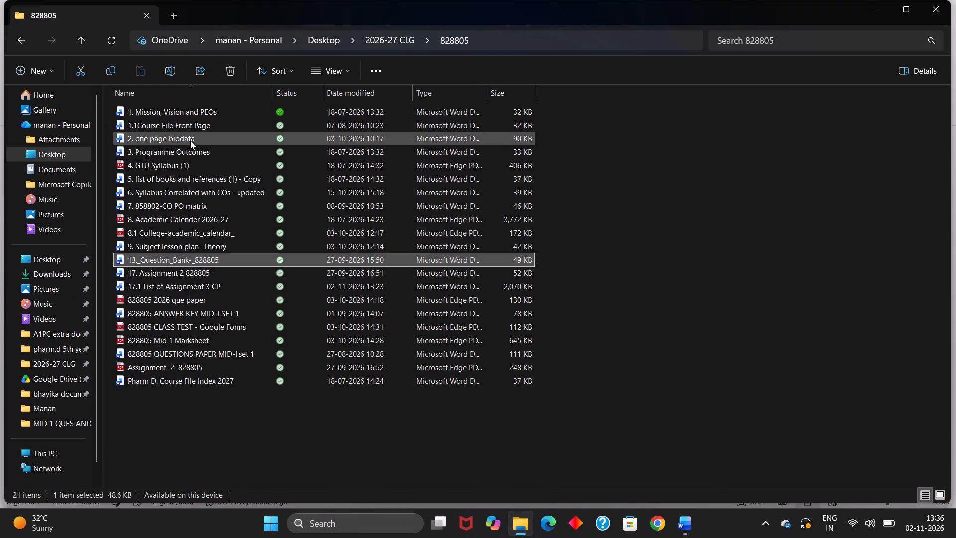
pyautogui.click(25, 44)
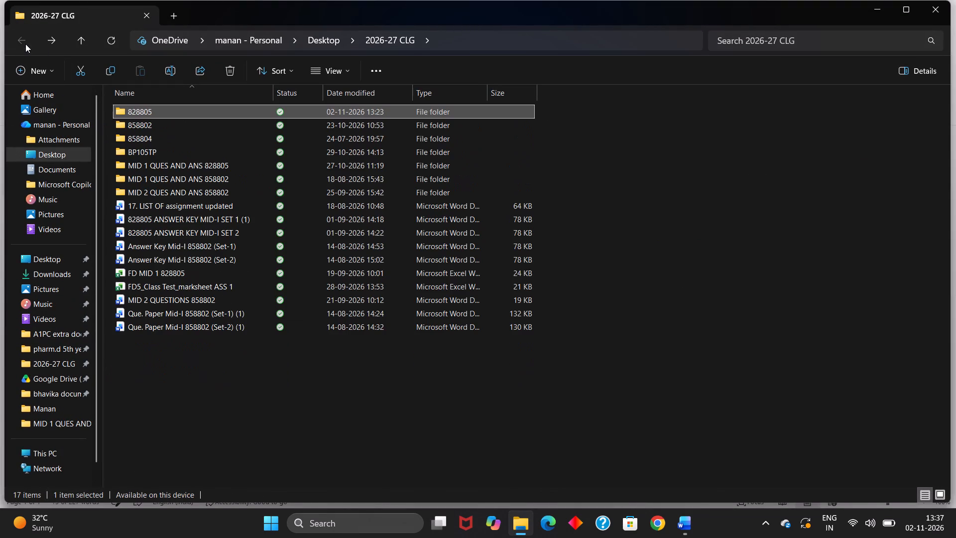
pyautogui.doubleClick(224, 163)
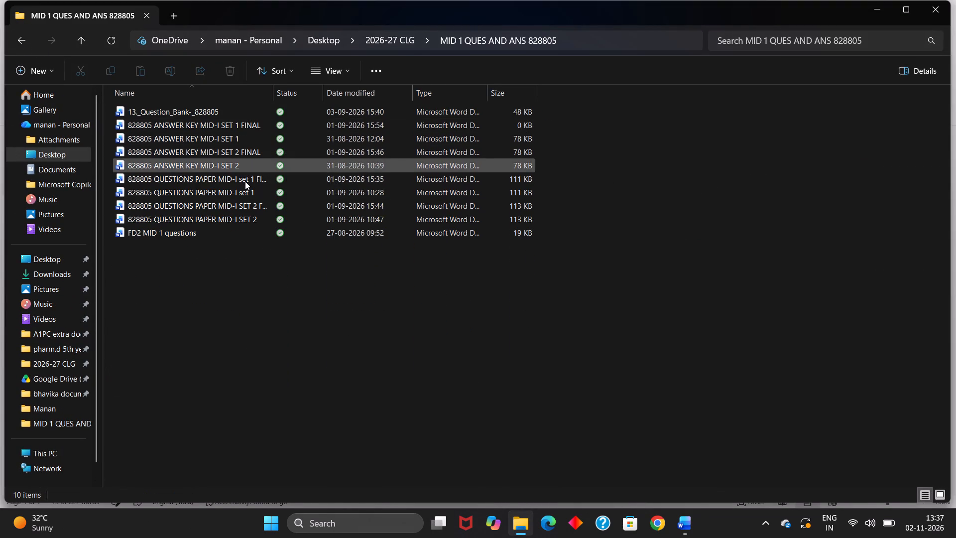
pyautogui.click(245, 181)
pyautogui.rightClick(245, 181)
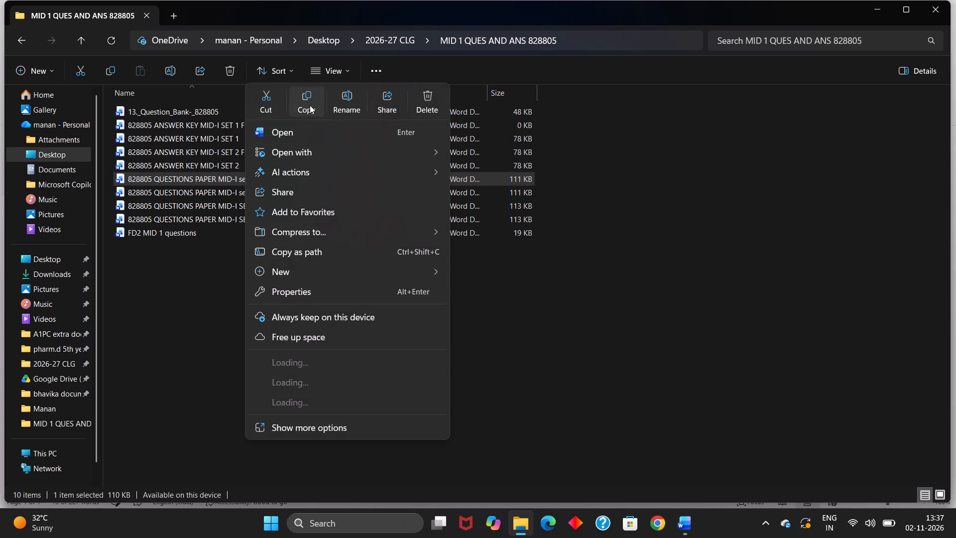
pyautogui.click(309, 104)
pyautogui.click(309, 104)
pyautogui.rightClick(309, 104)
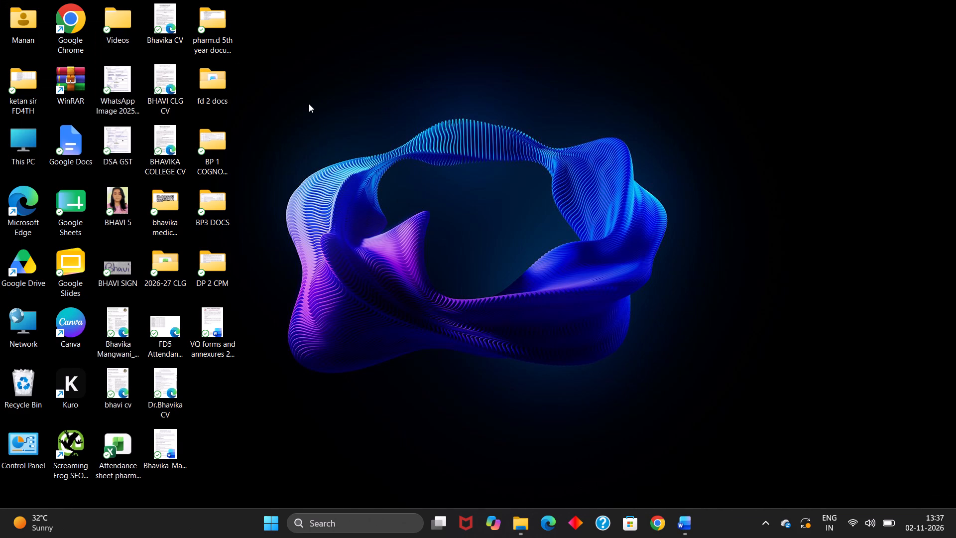
pyautogui.click(334, 121)
# Open the desktop copy of "828805 QUESTIONS PAPER MID-I set 1 FINAL" in Word.
pyautogui.doubleClick(219, 397)
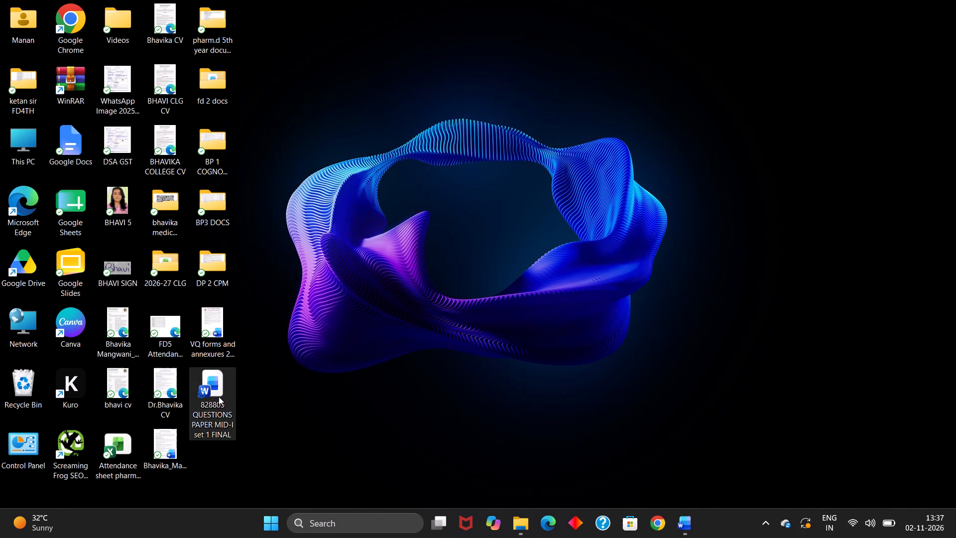
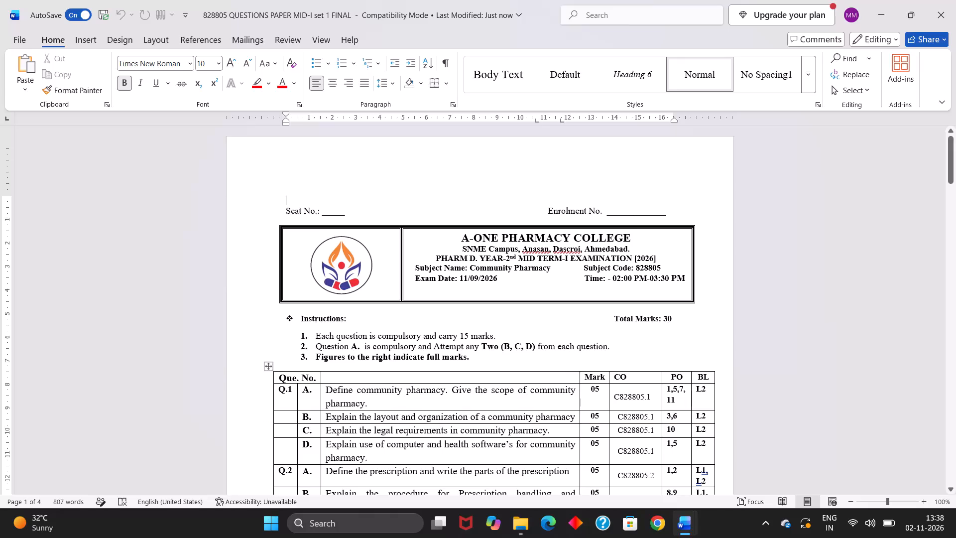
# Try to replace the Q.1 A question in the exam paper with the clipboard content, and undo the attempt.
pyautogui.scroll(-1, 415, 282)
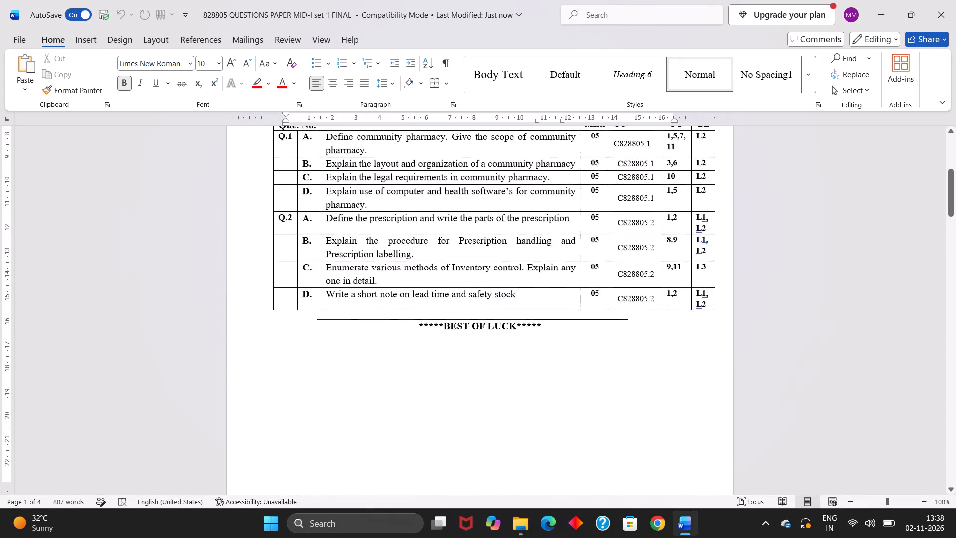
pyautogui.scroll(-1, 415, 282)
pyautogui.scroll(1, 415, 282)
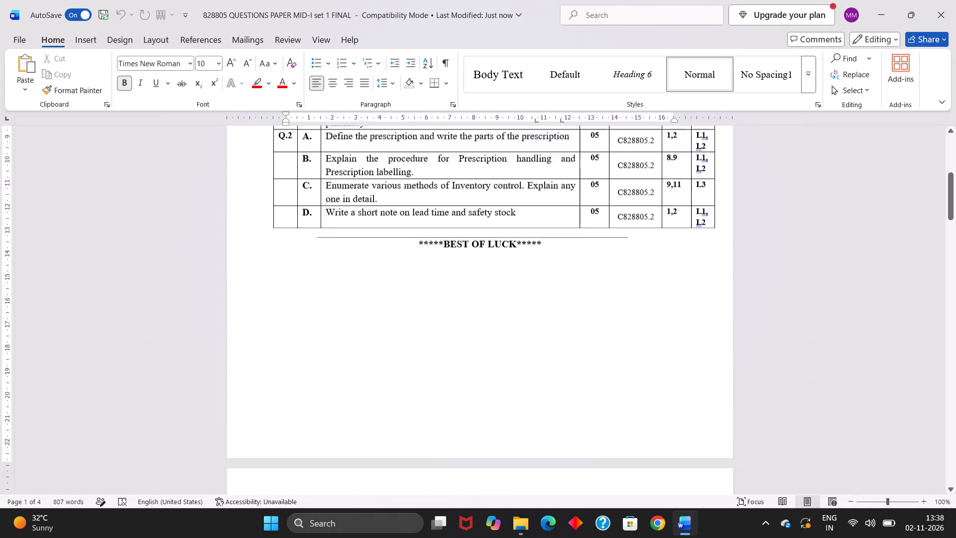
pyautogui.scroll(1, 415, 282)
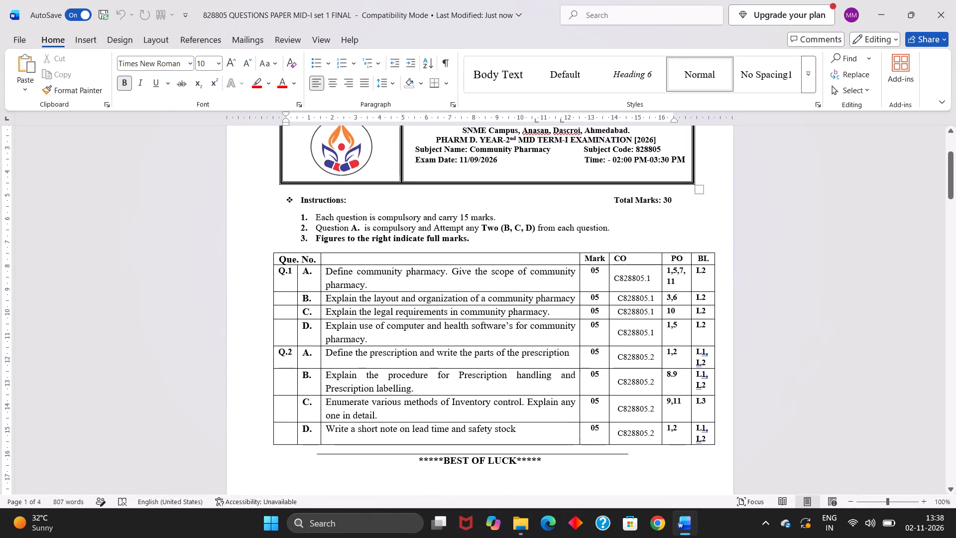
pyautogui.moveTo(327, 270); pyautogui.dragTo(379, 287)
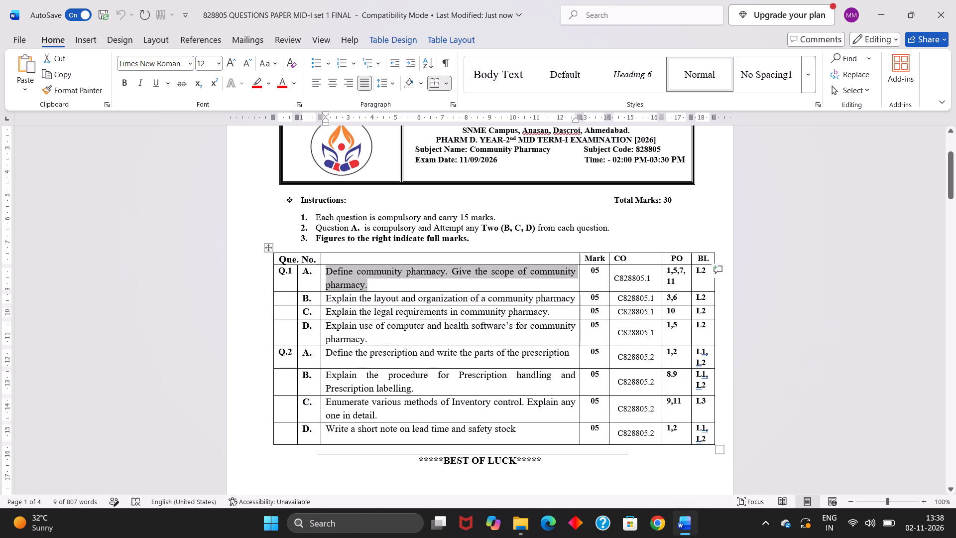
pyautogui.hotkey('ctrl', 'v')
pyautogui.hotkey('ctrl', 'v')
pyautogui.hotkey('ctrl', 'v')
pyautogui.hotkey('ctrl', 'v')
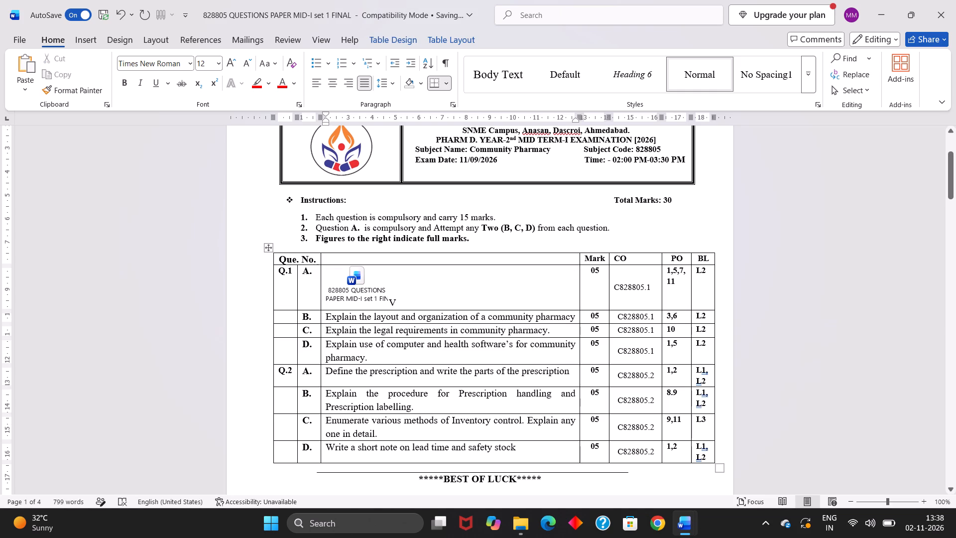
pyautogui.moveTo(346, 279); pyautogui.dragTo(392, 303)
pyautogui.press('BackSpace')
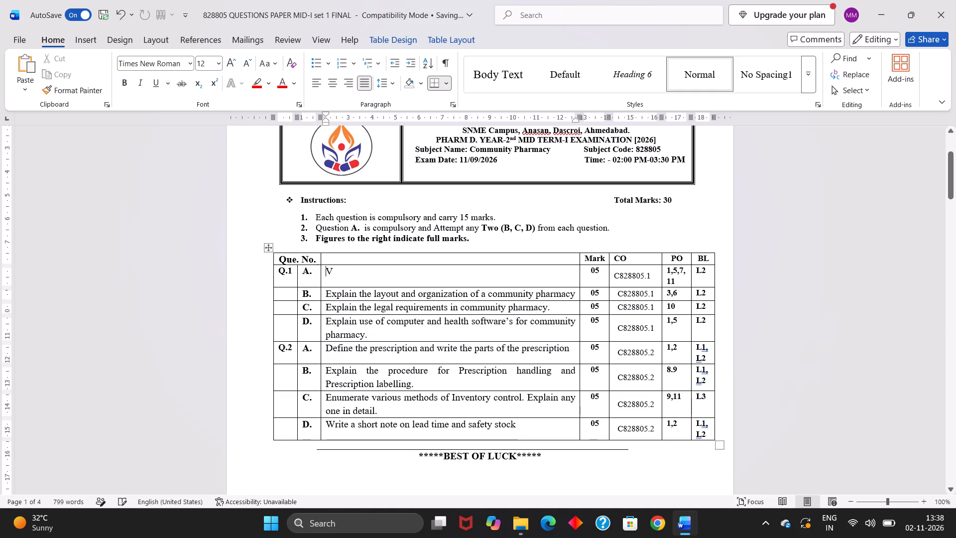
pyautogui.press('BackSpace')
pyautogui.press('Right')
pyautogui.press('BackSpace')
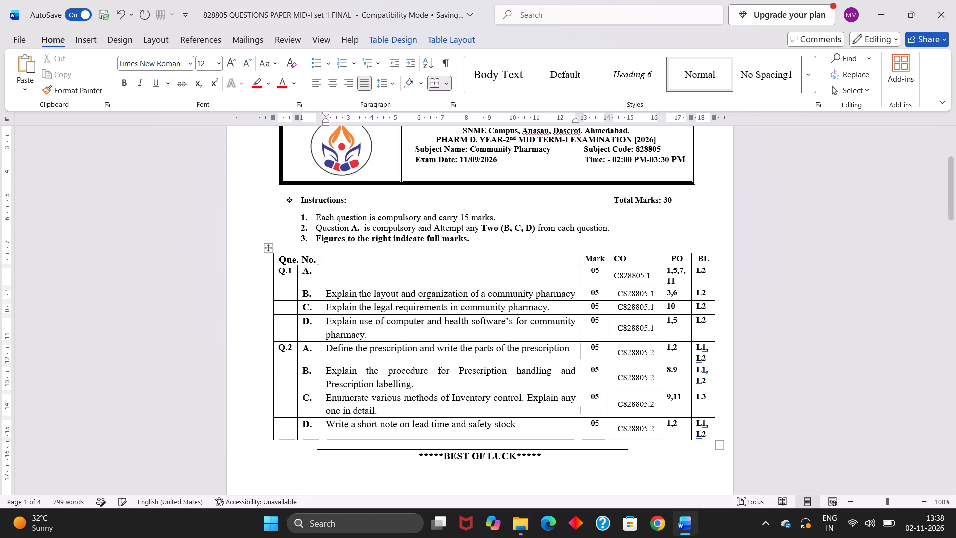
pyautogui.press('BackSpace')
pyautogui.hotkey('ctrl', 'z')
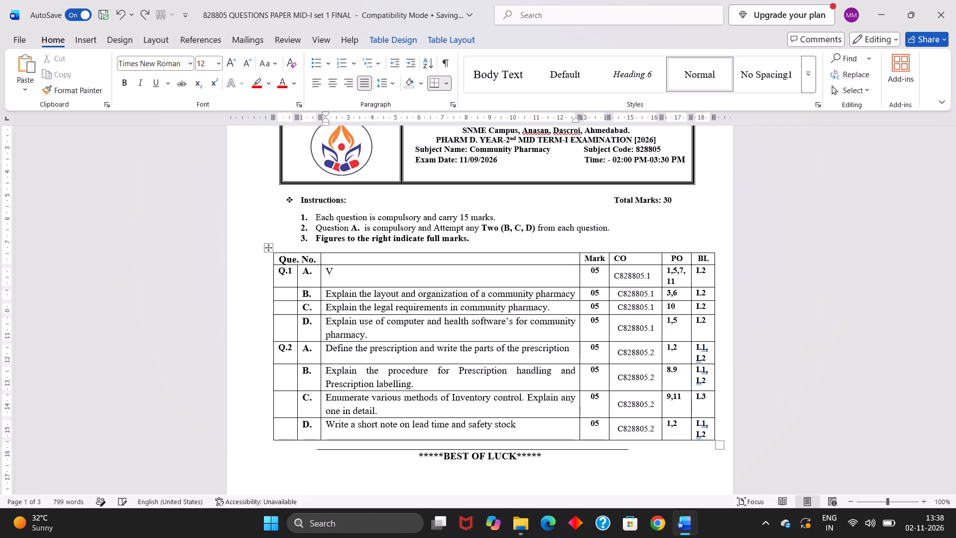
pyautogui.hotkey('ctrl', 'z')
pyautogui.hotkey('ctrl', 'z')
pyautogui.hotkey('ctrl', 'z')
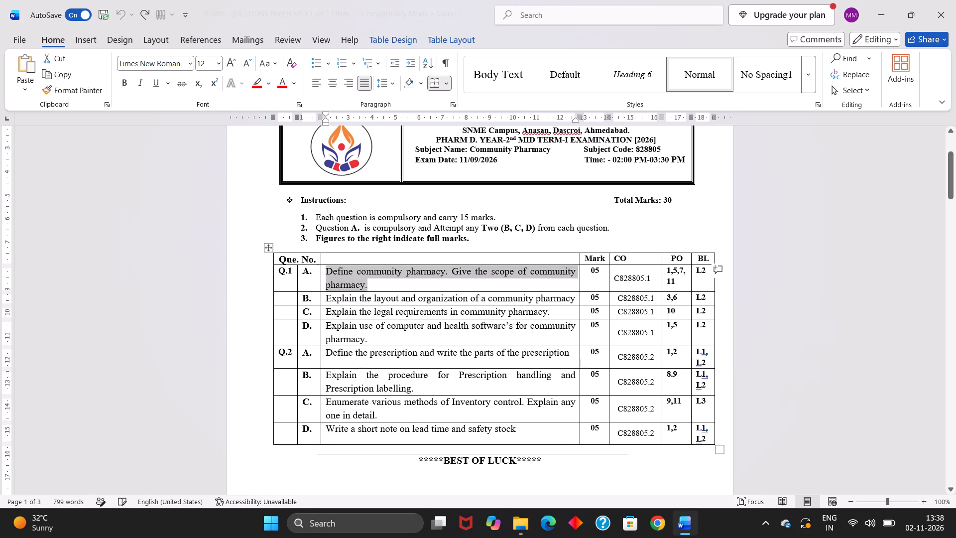
# Replace the Q.1 A question with question 1 from MID 2 QUE BANK OF 828805, on the principles of pharmaceutical care.
pyautogui.click(562, 113)
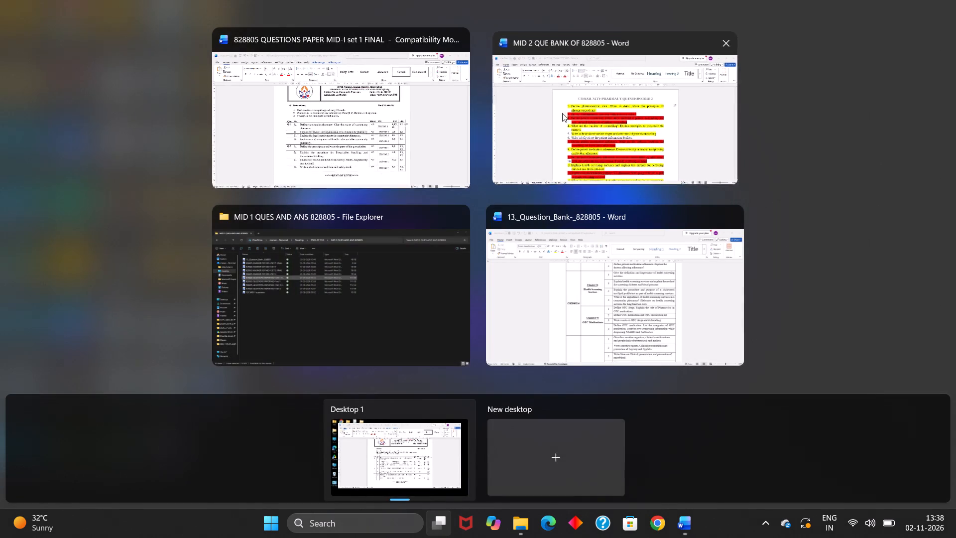
pyautogui.moveTo(312, 203); pyautogui.dragTo(306, 206)
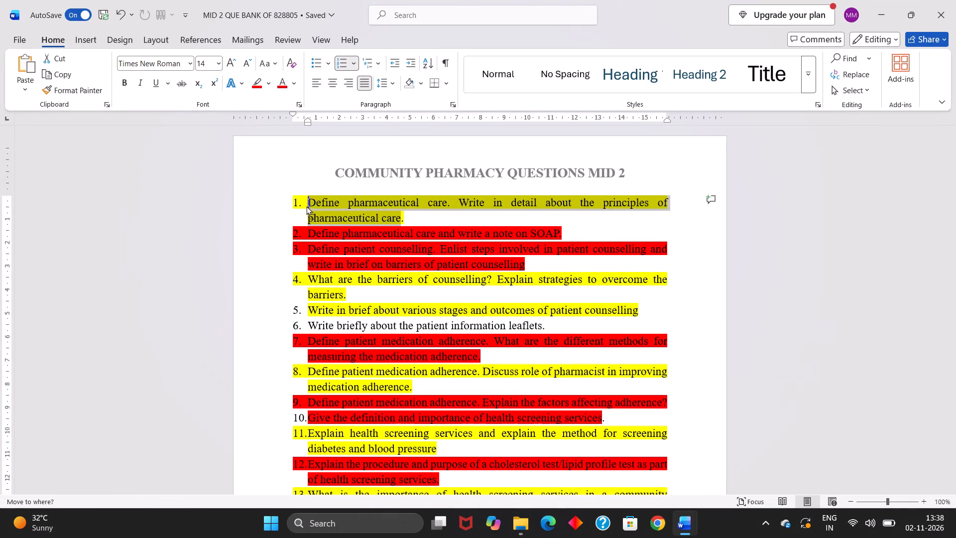
pyautogui.moveTo(306, 206); pyautogui.dragTo(307, 205)
pyautogui.click(307, 205)
pyautogui.moveTo(307, 205); pyautogui.dragTo(406, 221)
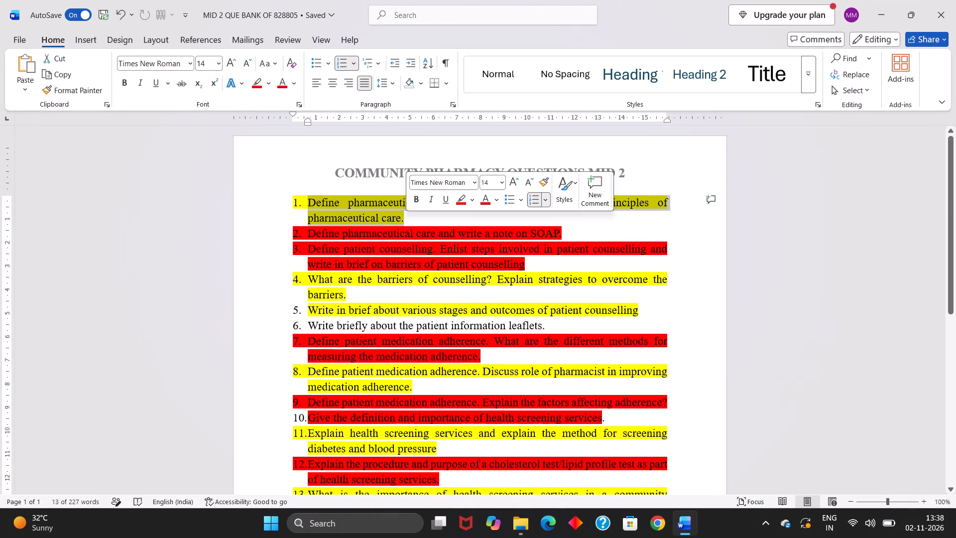
pyautogui.hotkey('ctrl', 'c')
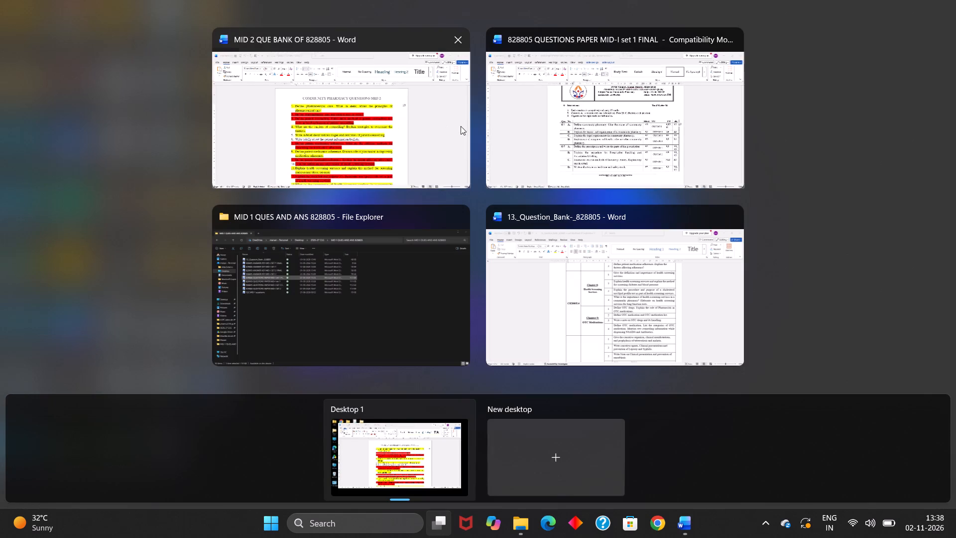
pyautogui.click(562, 122)
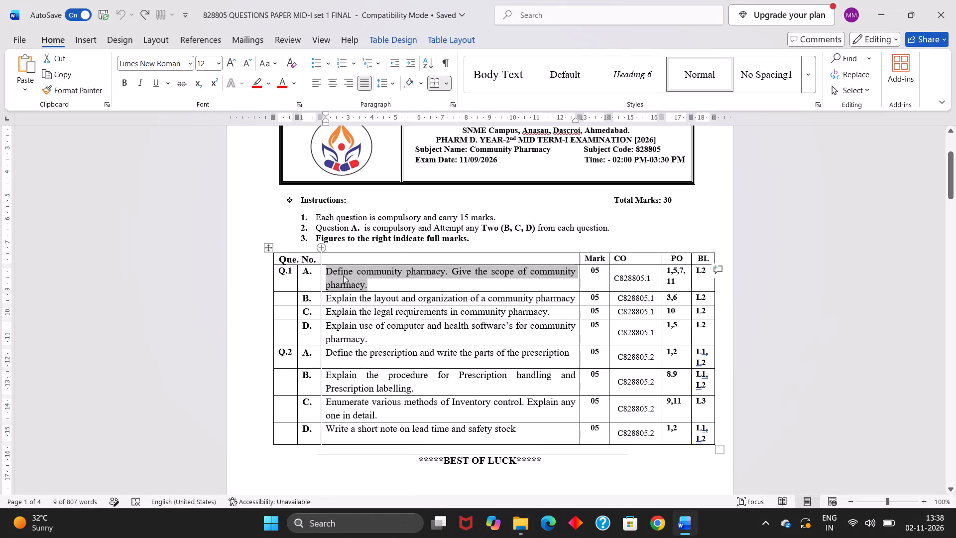
pyautogui.hotkey('ctrl', 'v')
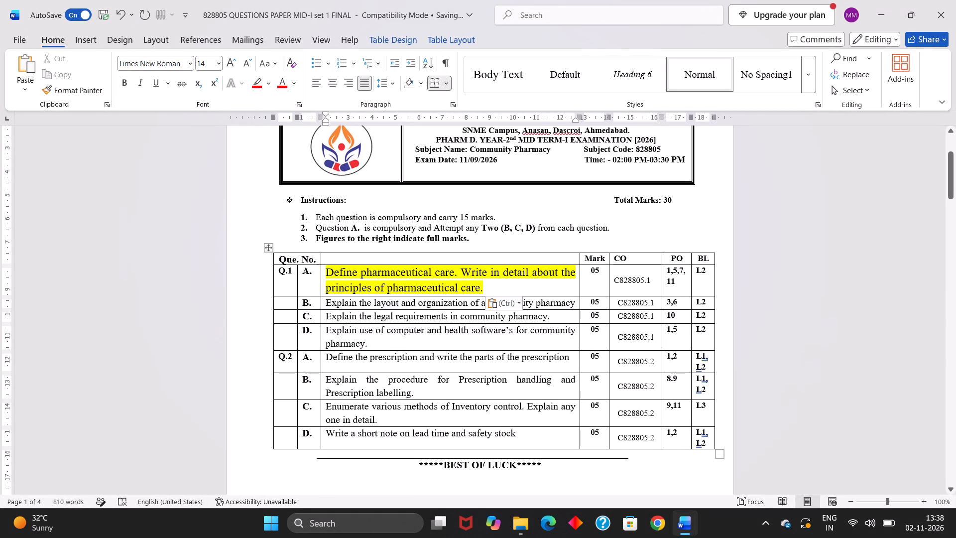
pyautogui.click(476, 327)
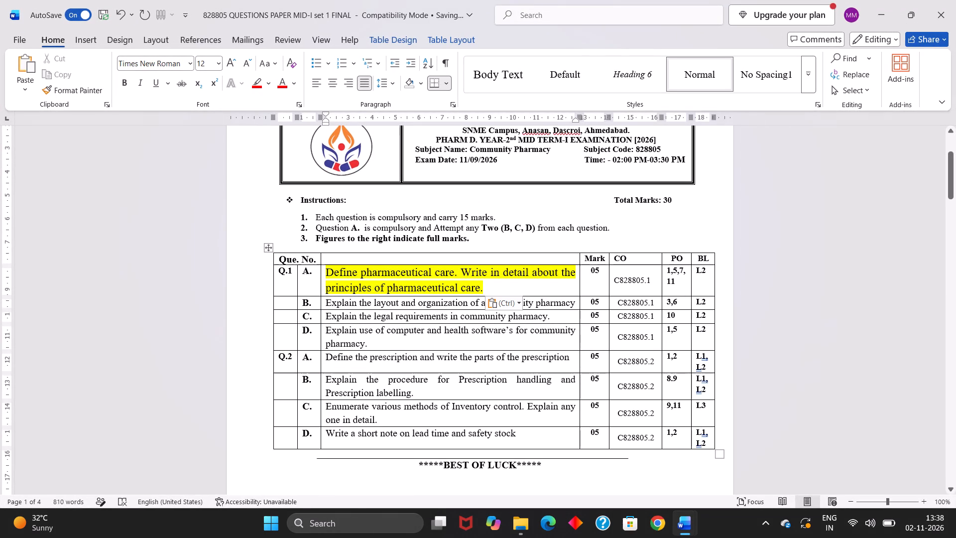
# Replace the Q.1 B question with question 4 from MID 2 QUE BANK OF 828805, on barriers of counselling and strategies to overcome them.
pyautogui.click(595, 111)
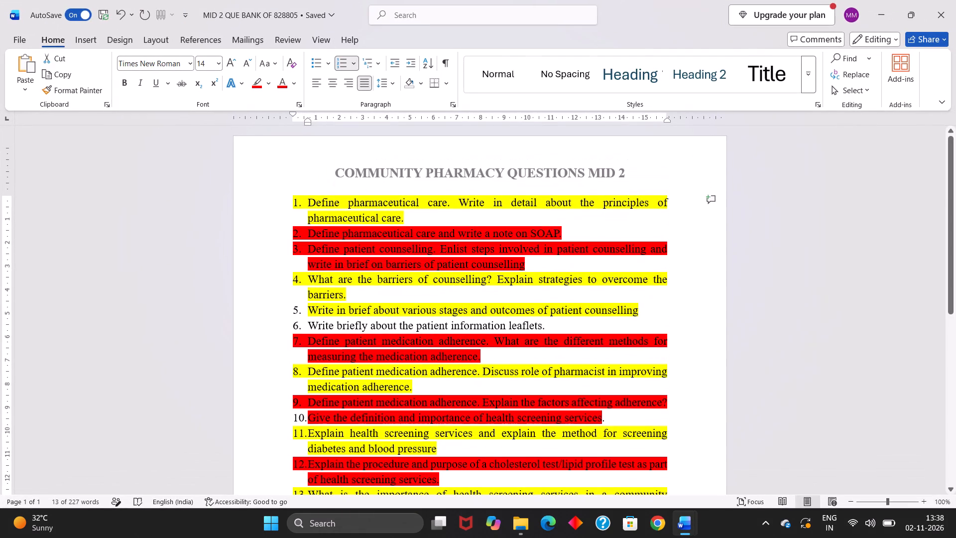
pyautogui.moveTo(309, 280); pyautogui.dragTo(347, 284)
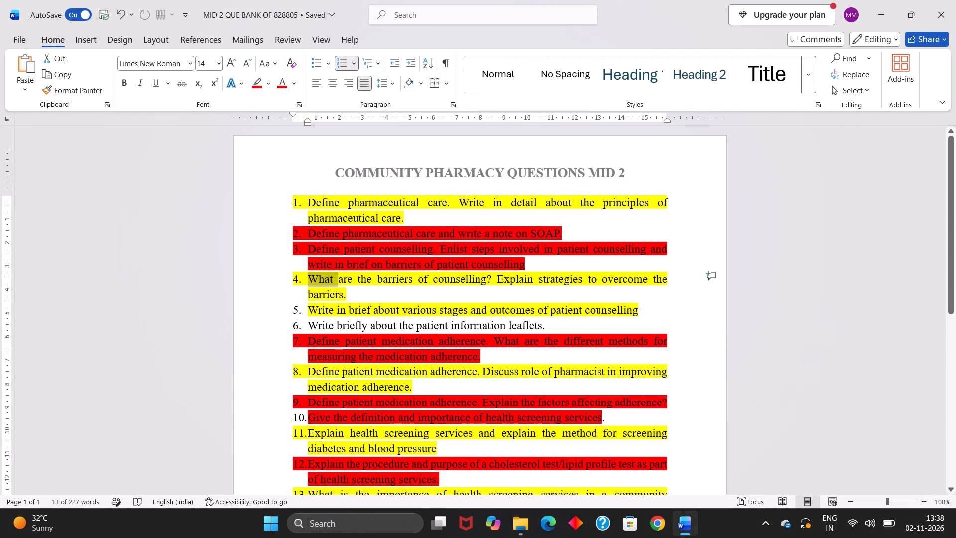
pyautogui.moveTo(347, 284); pyautogui.dragTo(379, 293)
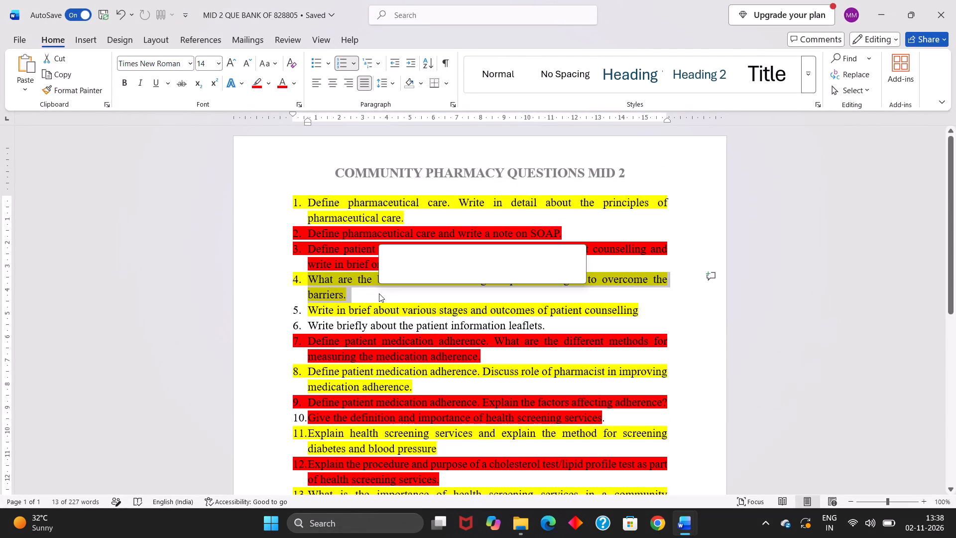
pyautogui.click(379, 293)
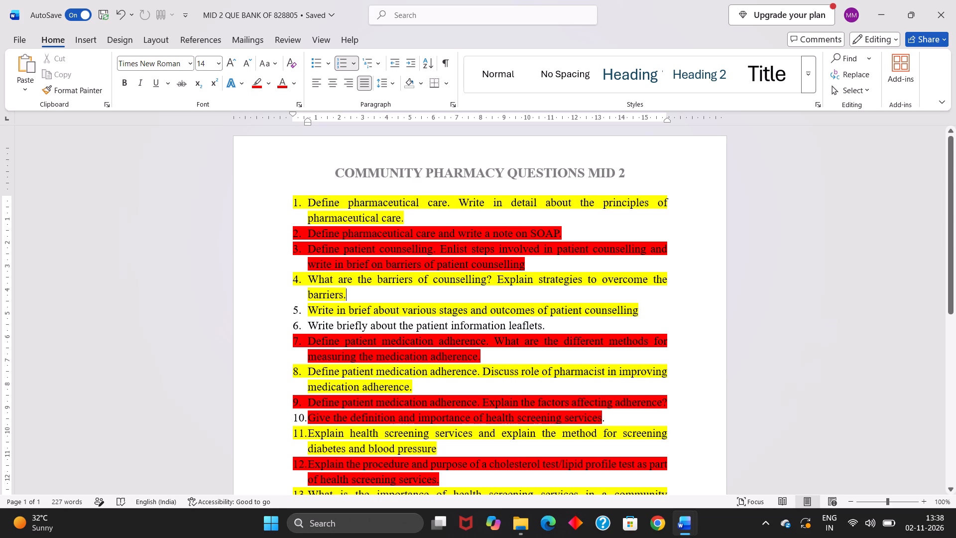
pyautogui.moveTo(310, 281); pyautogui.dragTo(357, 293)
pyautogui.hotkey('ctrl', 'c')
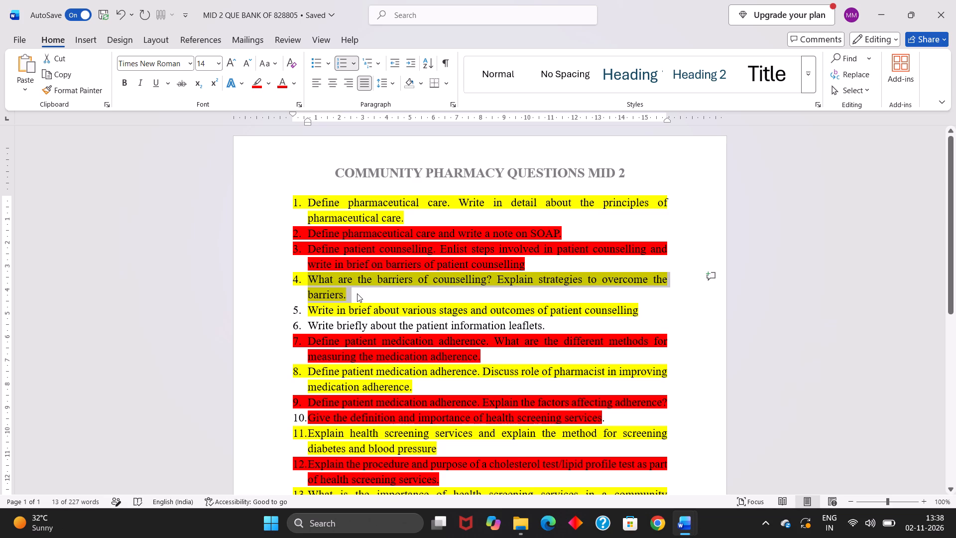
pyautogui.click(582, 104)
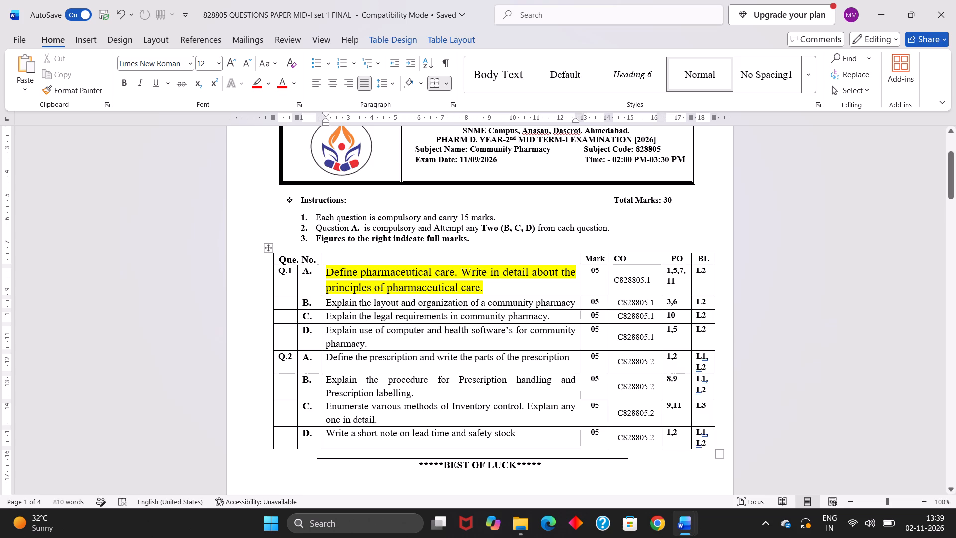
pyautogui.moveTo(327, 303); pyautogui.dragTo(575, 305)
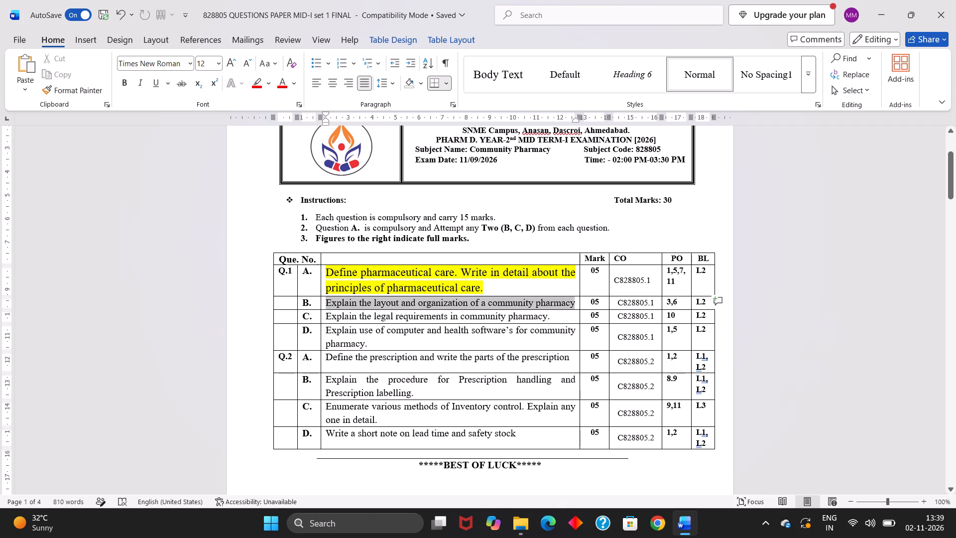
pyautogui.moveTo(575, 305); pyautogui.dragTo(573, 304)
pyautogui.hotkey('ctrl', 'v')
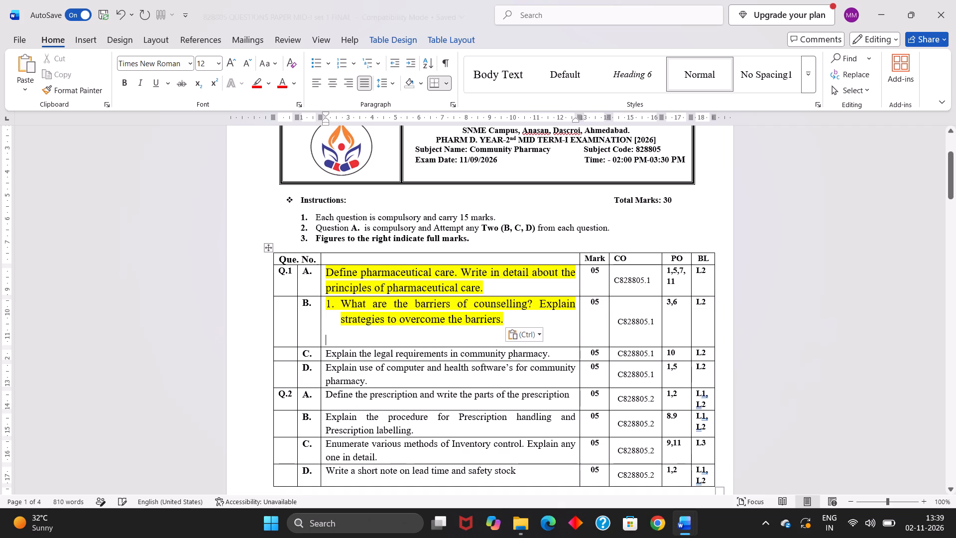
# Remove the list number and its indent from the pasted Q.1 B question.
pyautogui.moveTo(395, 348); pyautogui.dragTo(402, 326)
pyautogui.click(343, 309)
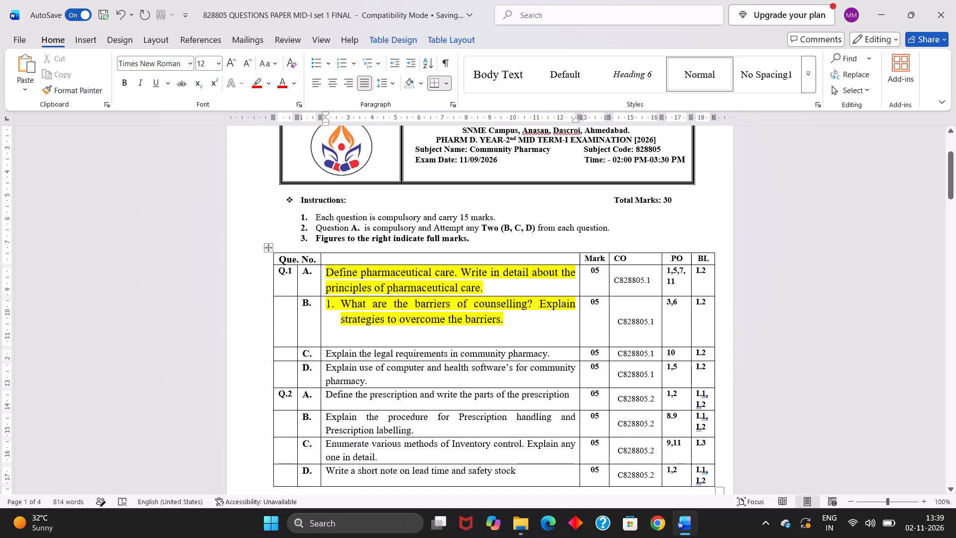
pyautogui.press('BackSpace')
pyautogui.press('BackSpace')
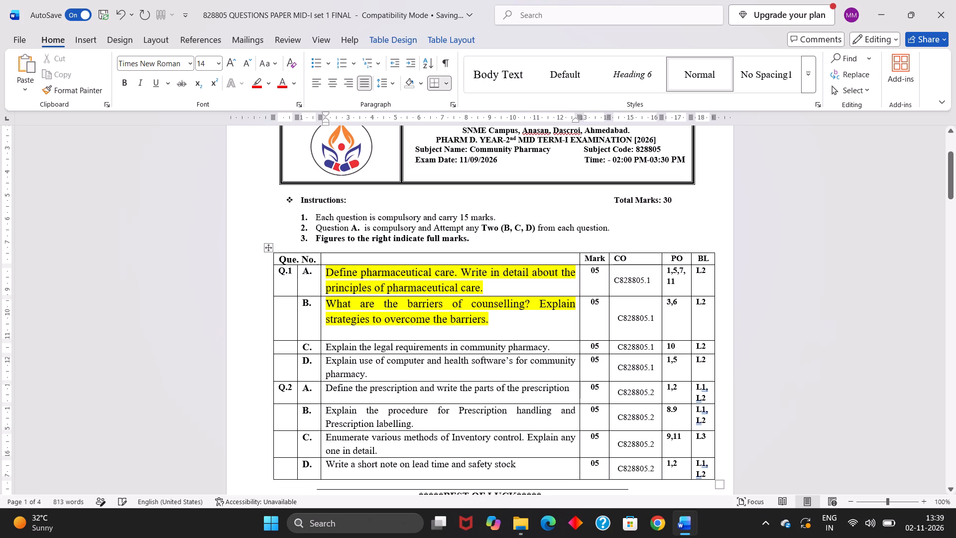
# Delete the blank line below the Q.1 B question to shrink its table row.
pyautogui.moveTo(347, 340); pyautogui.dragTo(352, 325)
pyautogui.moveTo(353, 340); pyautogui.dragTo(356, 328)
pyautogui.moveTo(356, 328); pyautogui.dragTo(356, 327)
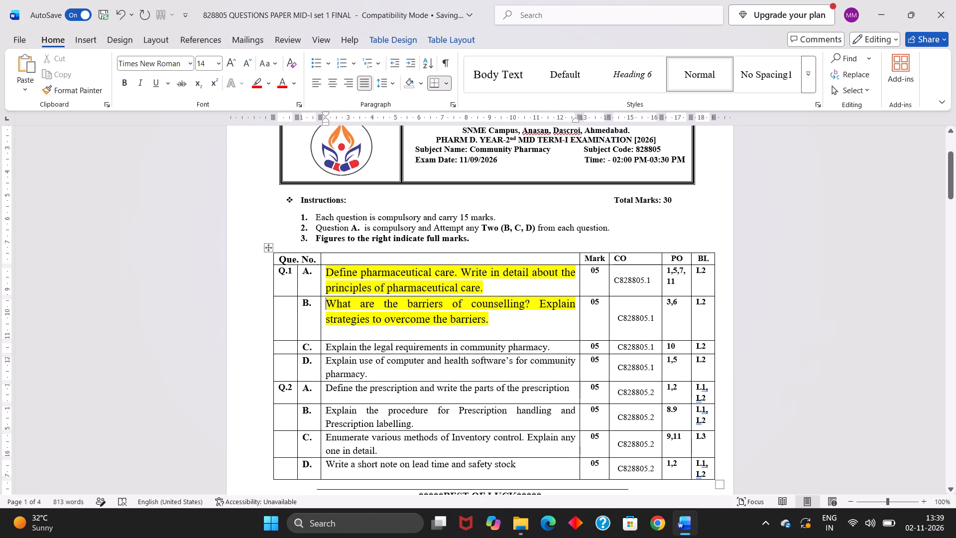
pyautogui.click(616, 321)
pyautogui.press('BackSpace')
pyautogui.press('BackSpace')
pyautogui.press('BackSpace')
pyautogui.press('BackSpace')
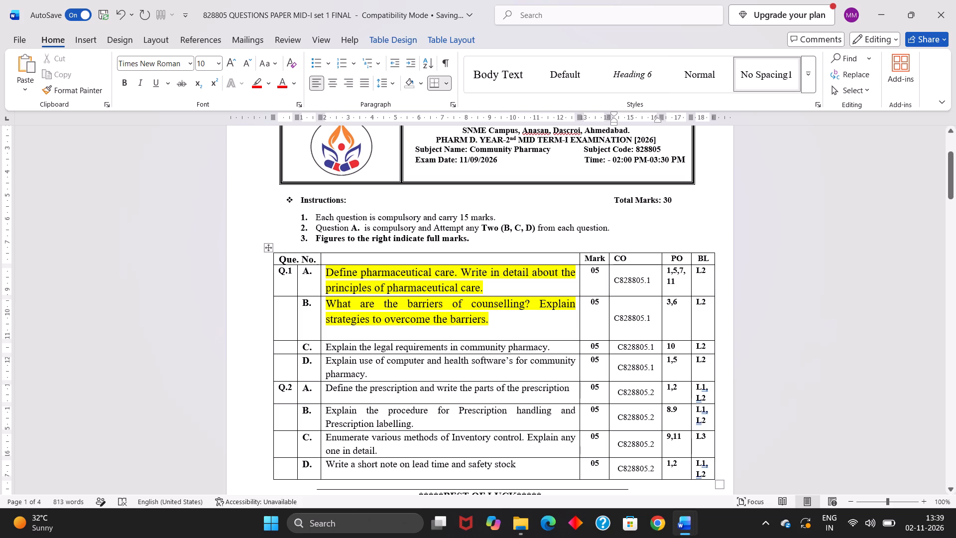
pyautogui.press('BackSpace')
pyautogui.press('BackSpace')
pyautogui.press('BackSpace')
pyautogui.press('BackSpace')
pyautogui.moveTo(562, 342); pyautogui.dragTo(564, 325)
pyautogui.moveTo(514, 328); pyautogui.dragTo(504, 339)
pyautogui.press('BackSpace')
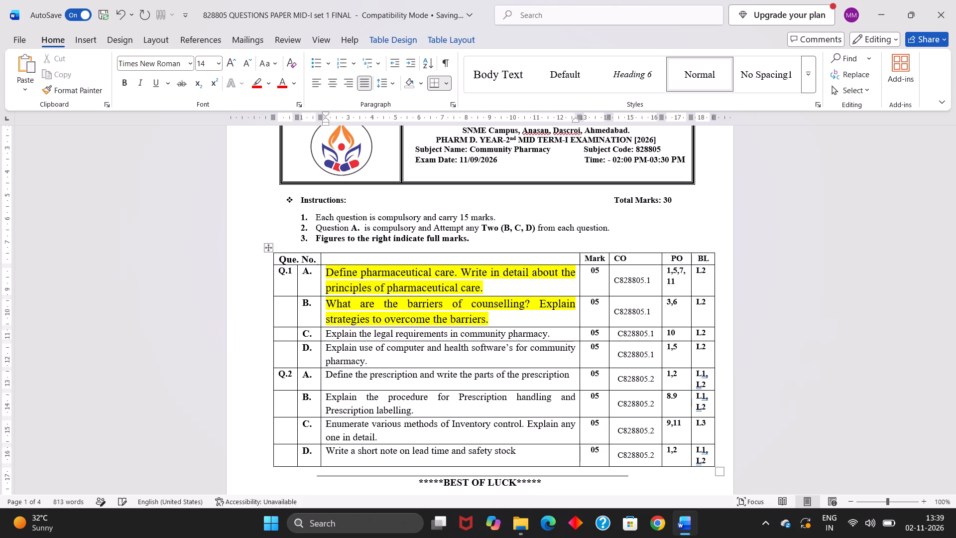
# Replace the Q.1 C question with question 8 from MID 2 QUE BANK OF 828805, on the pharmacist's role in improving medication adherence.
pyautogui.click(618, 119)
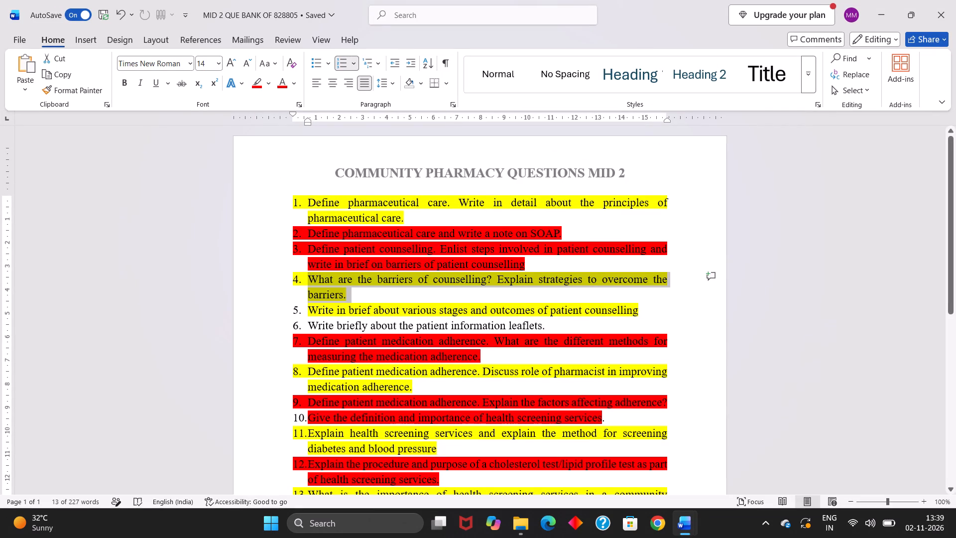
pyautogui.moveTo(309, 371); pyautogui.dragTo(411, 387)
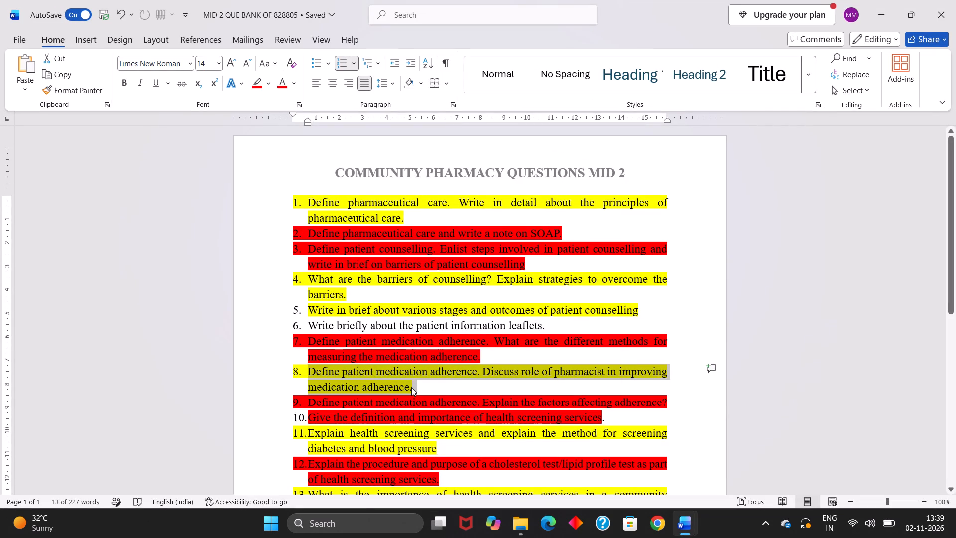
pyautogui.hotkey('ctrl', 'c')
pyautogui.click(546, 148)
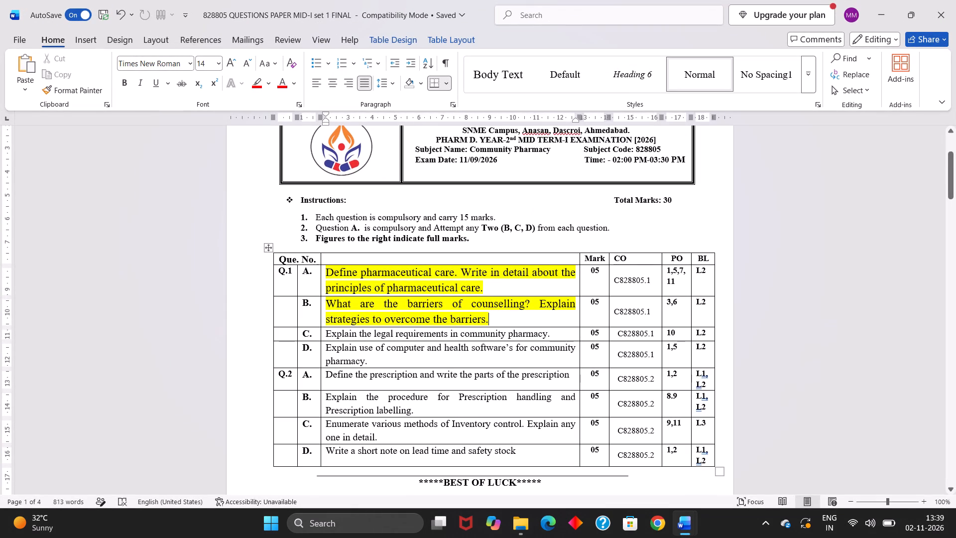
pyautogui.moveTo(326, 336); pyautogui.dragTo(408, 333)
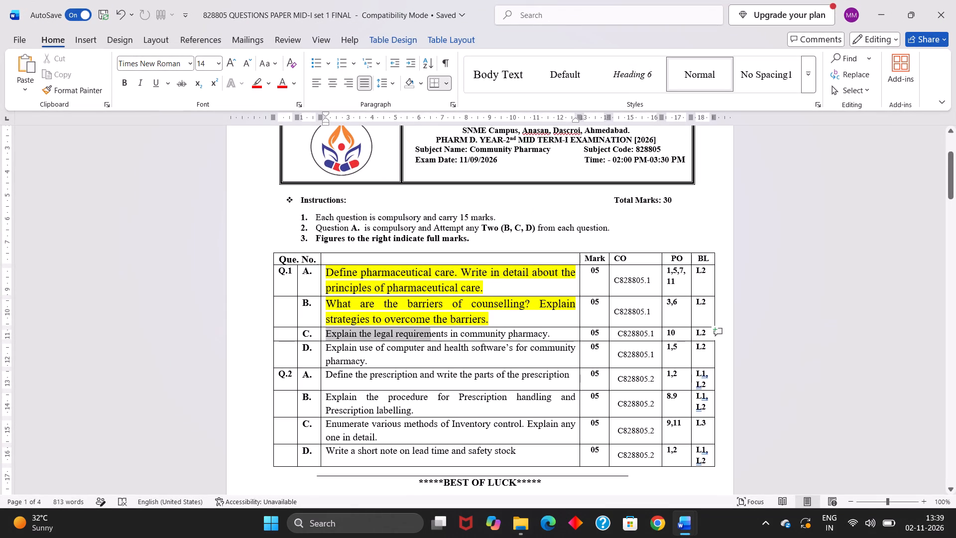
pyautogui.moveTo(408, 333); pyautogui.dragTo(517, 338)
pyautogui.hotkey('ctrl', 'v')
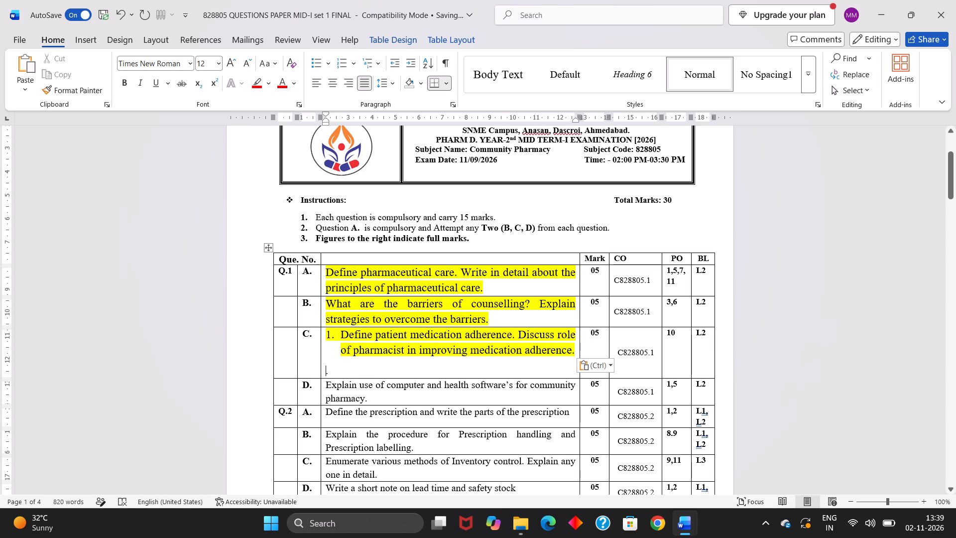
# Delete the blank line below the pasted Q.1 C question and remove its list number and indent.
pyautogui.click(381, 371)
pyautogui.press('BackSpace')
pyautogui.press('BackSpace')
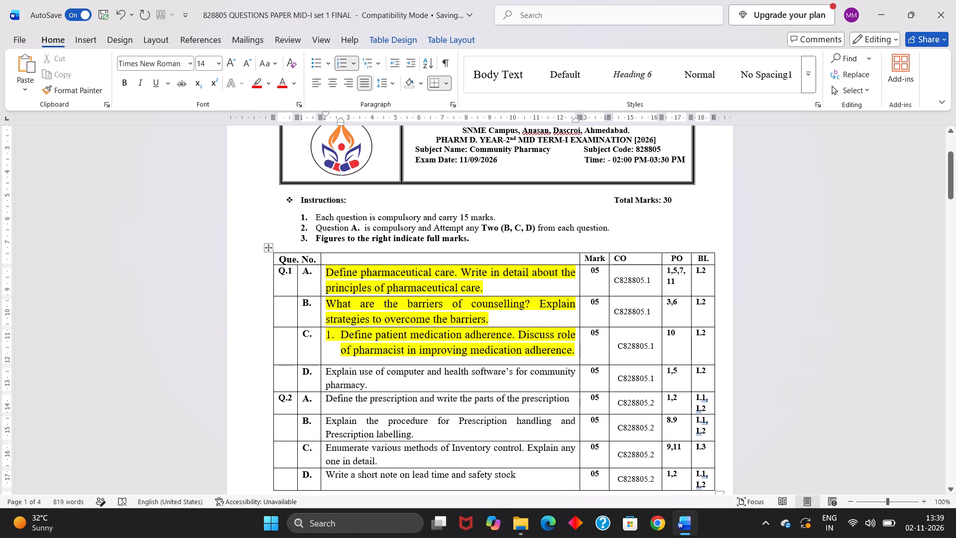
pyautogui.moveTo(410, 365); pyautogui.dragTo(411, 357)
pyautogui.moveTo(410, 365); pyautogui.dragTo(412, 358)
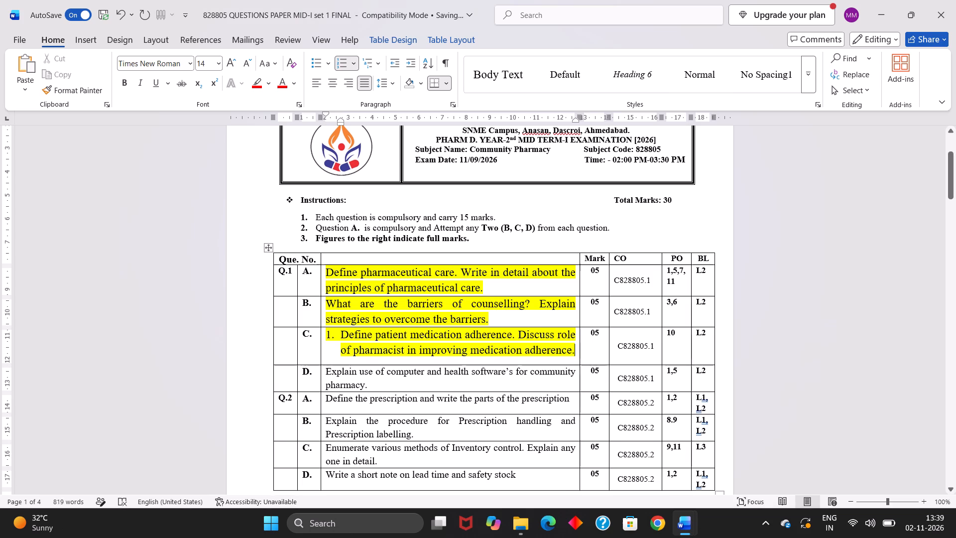
pyautogui.moveTo(436, 365); pyautogui.dragTo(436, 357)
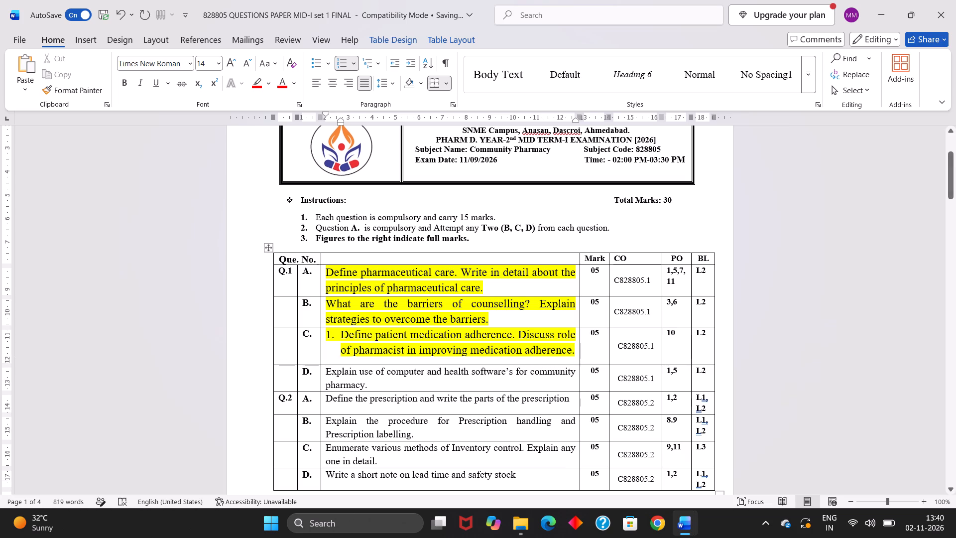
pyautogui.click(341, 339)
pyautogui.press('BackSpace')
pyautogui.press('BackSpace')
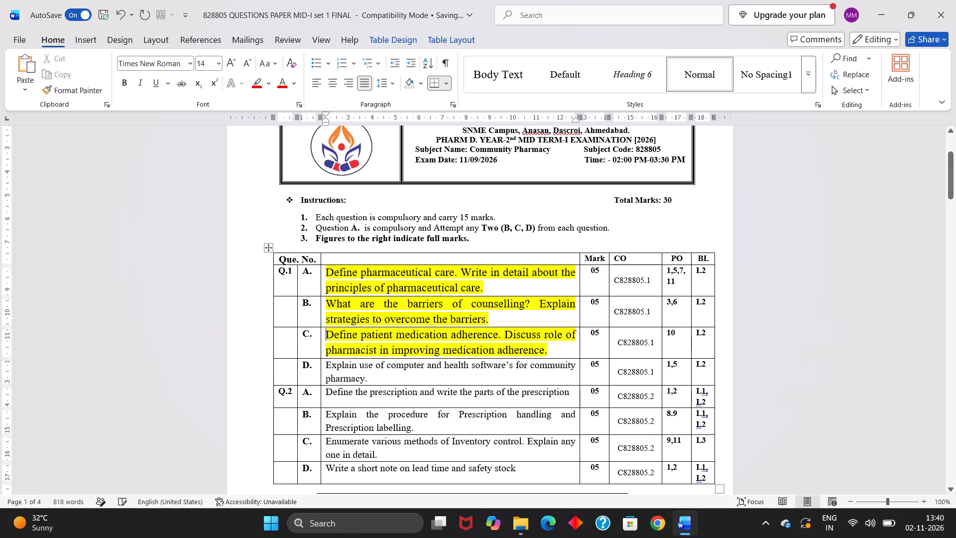
# Replace the Q.1 D question with question 5 from MID 2 QUE BANK OF 828805, on stages and outcomes of patient counselling.
pyautogui.click(568, 151)
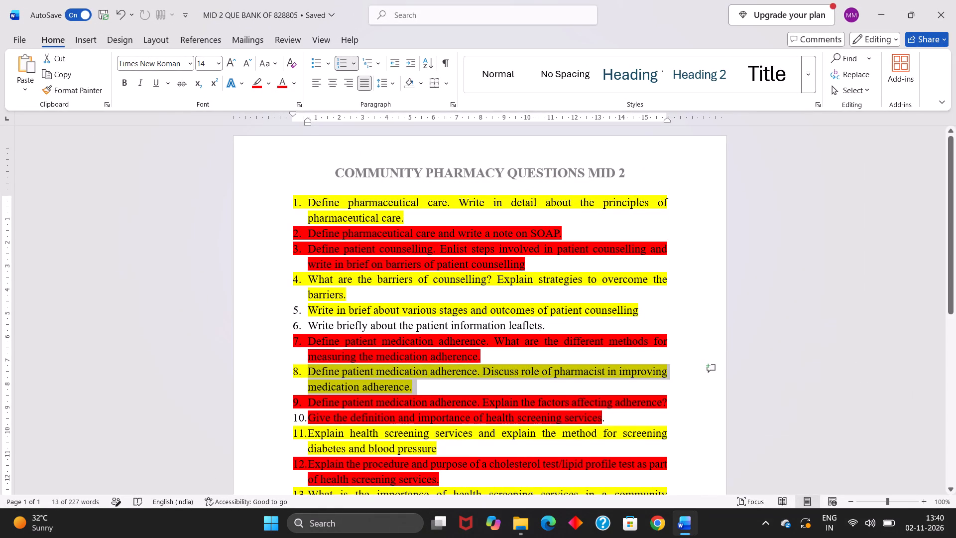
pyautogui.moveTo(311, 309); pyautogui.dragTo(632, 307)
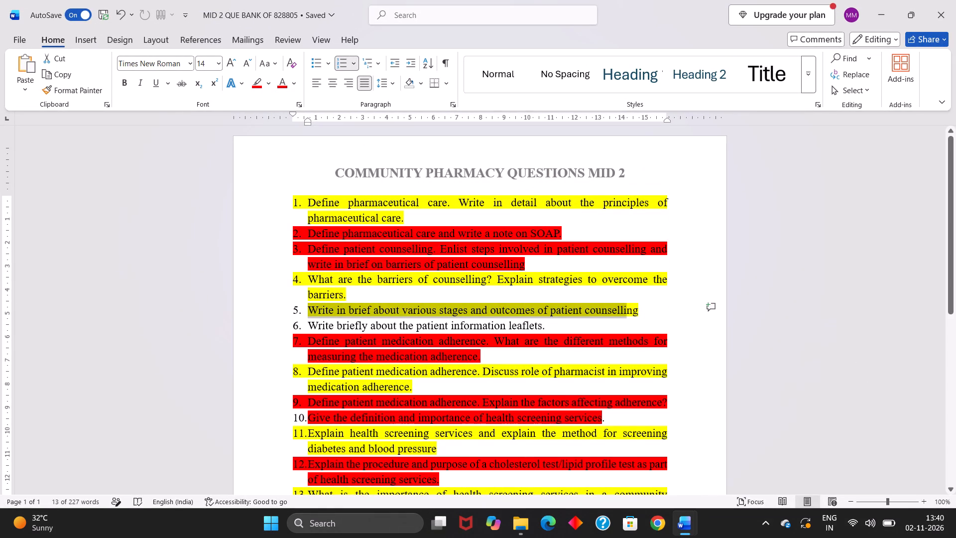
pyautogui.moveTo(632, 307); pyautogui.dragTo(646, 310)
pyautogui.moveTo(646, 310); pyautogui.dragTo(646, 310)
pyautogui.hotkey('ctrl', 'c')
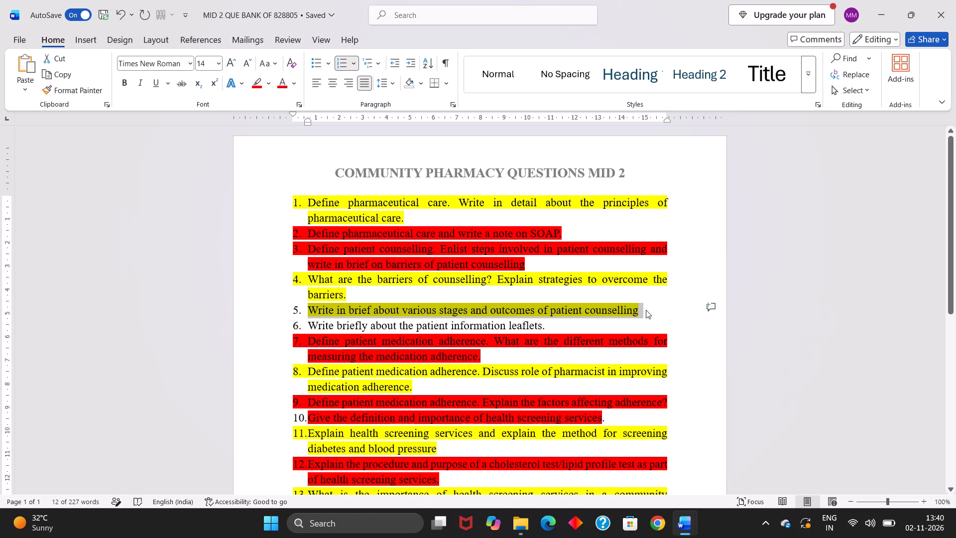
pyautogui.click(569, 149)
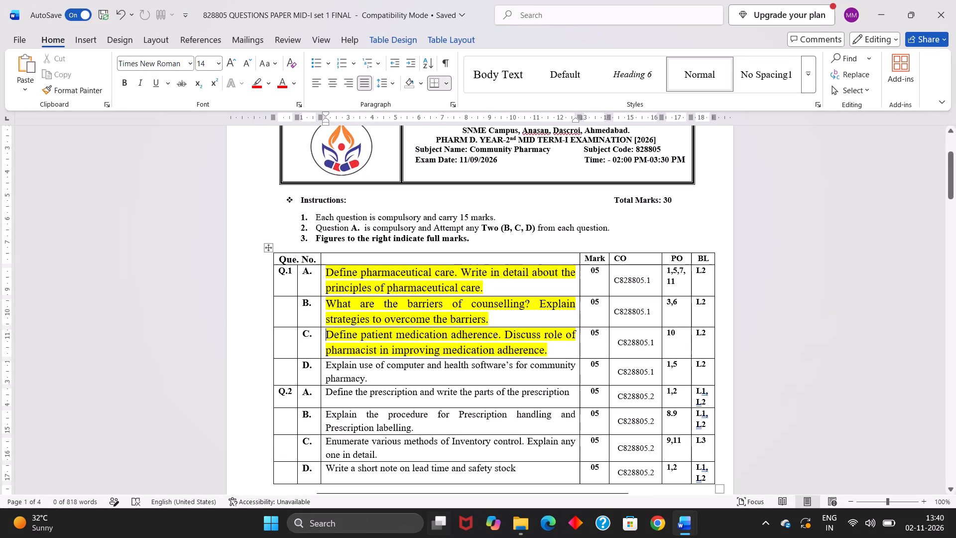
pyautogui.moveTo(330, 365); pyautogui.dragTo(370, 375)
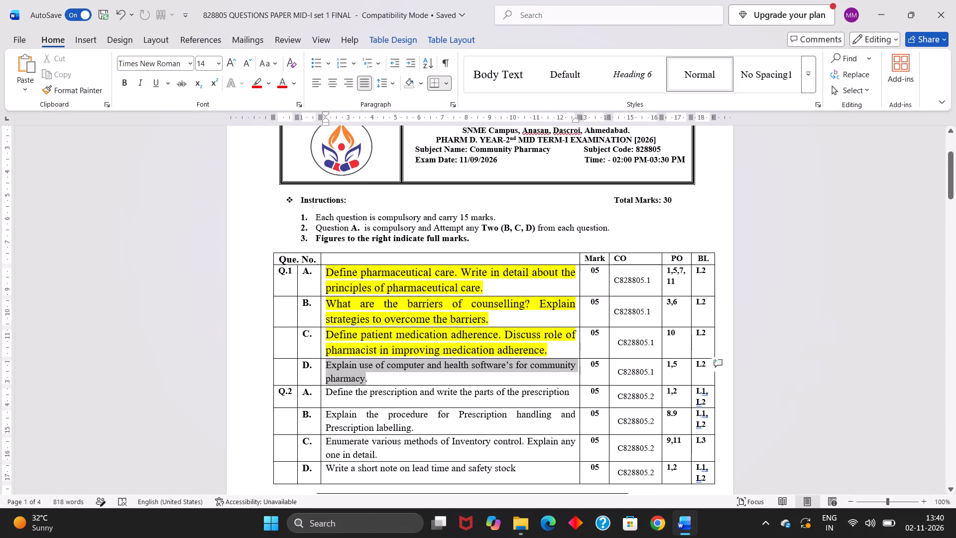
pyautogui.moveTo(370, 375); pyautogui.dragTo(378, 380)
pyautogui.hotkey('ctrl', 'v')
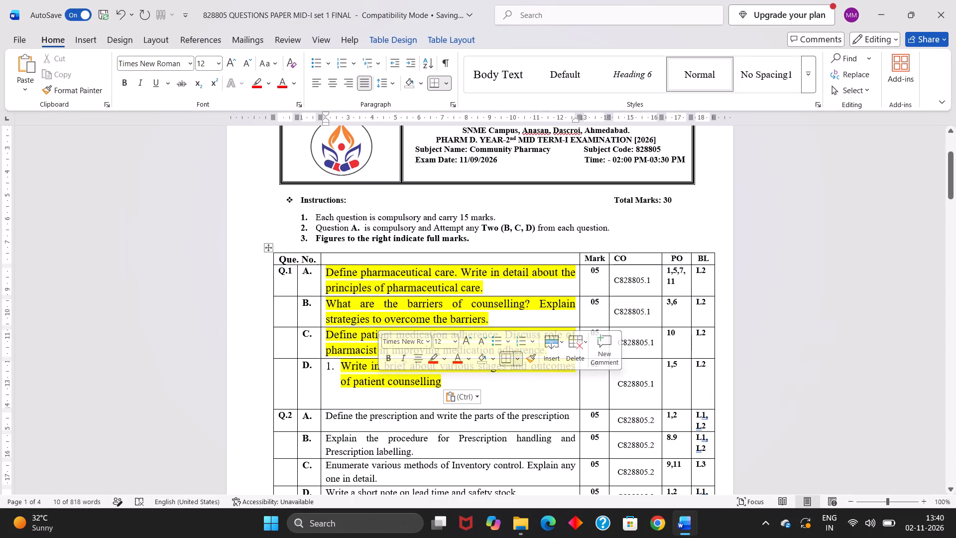
# Delete the blank line below the pasted Q.1 D question and remove its list number and indent.
pyautogui.press('BackSpace')
pyautogui.press('BackSpace')
pyautogui.hotkey('ctrl', 'z')
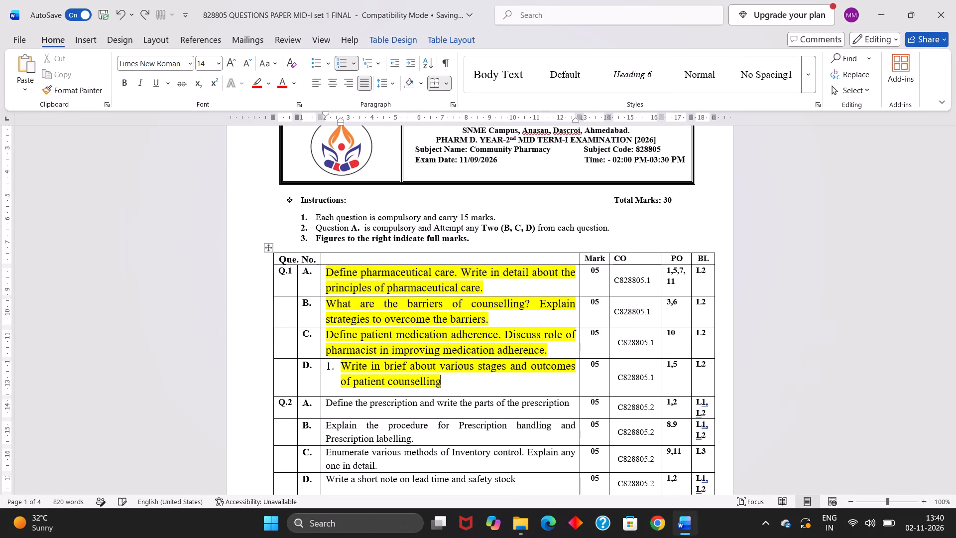
pyautogui.click(342, 364)
pyautogui.press('BackSpace')
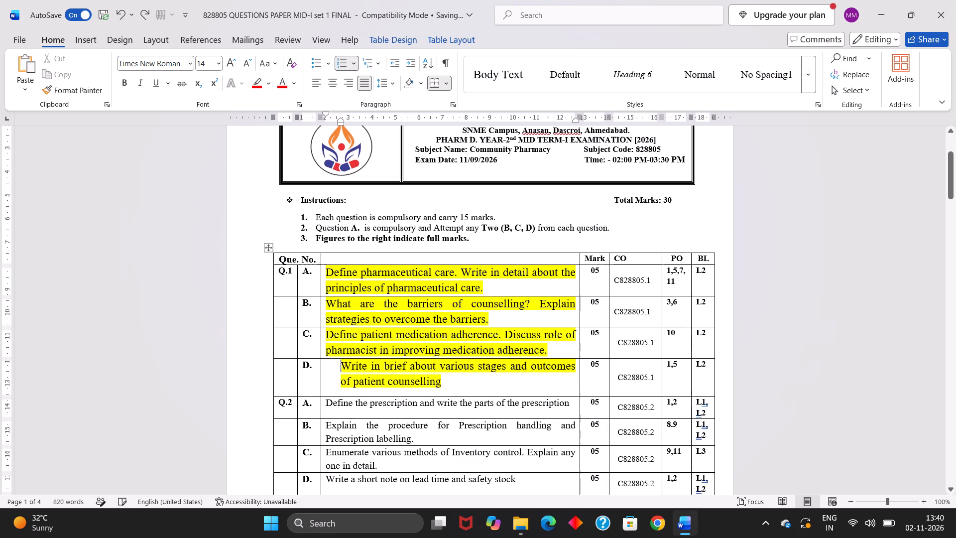
pyautogui.press('BackSpace')
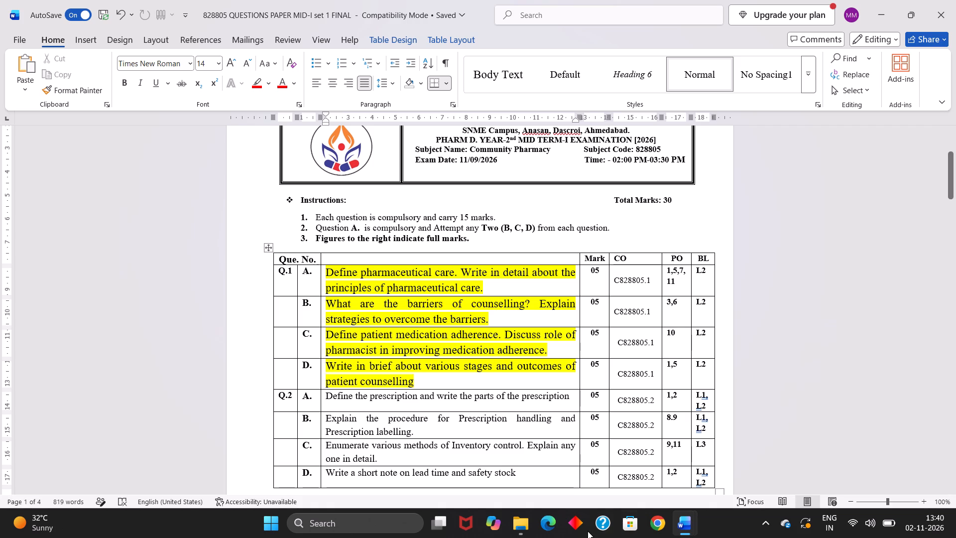
# Replace the Q.2 A question with question 14 from MID 2 QUE BANK OF 828805, on the role of pharmacists in OTC medications.
pyautogui.scroll(-1, 516, 435)
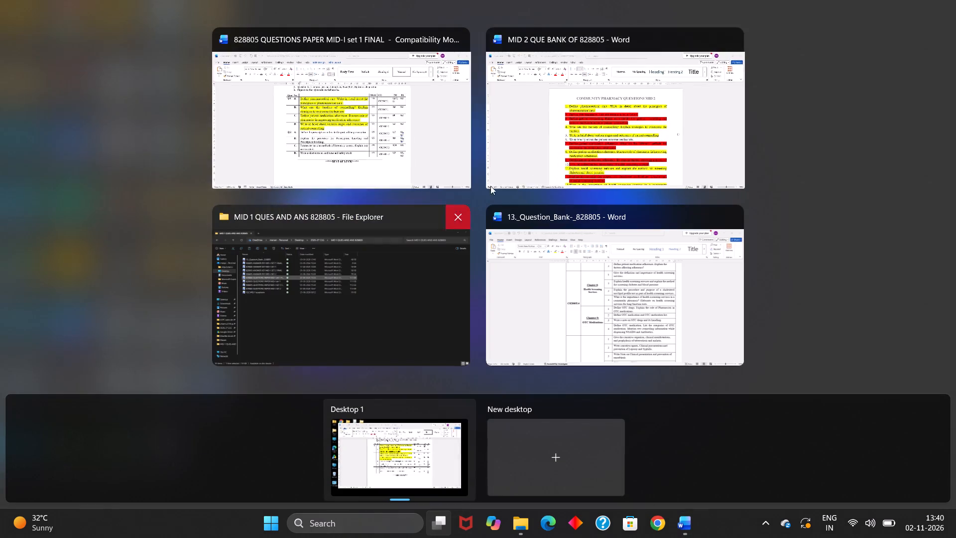
pyautogui.click(573, 156)
pyautogui.scroll(-1, 371, 316)
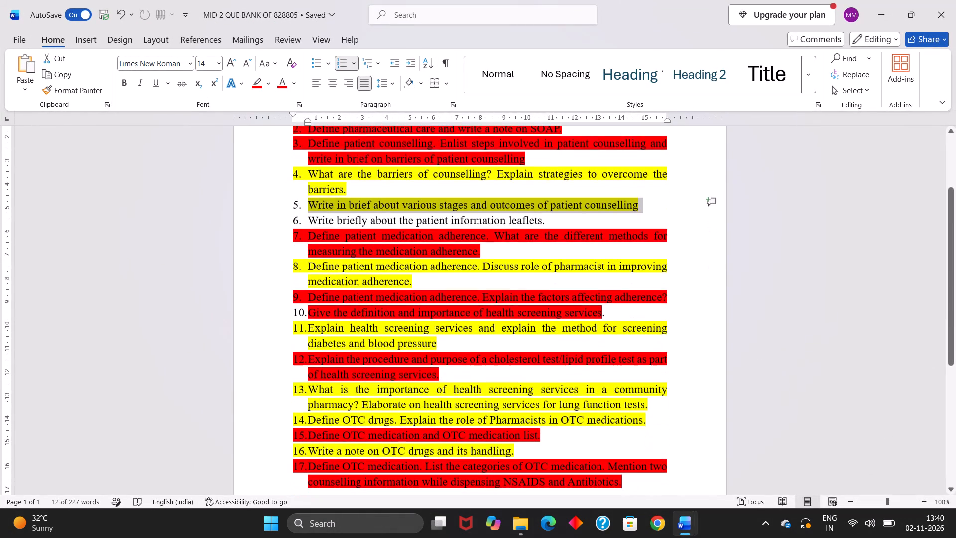
pyautogui.scroll(-1, 371, 316)
pyautogui.moveTo(309, 281); pyautogui.dragTo(375, 285)
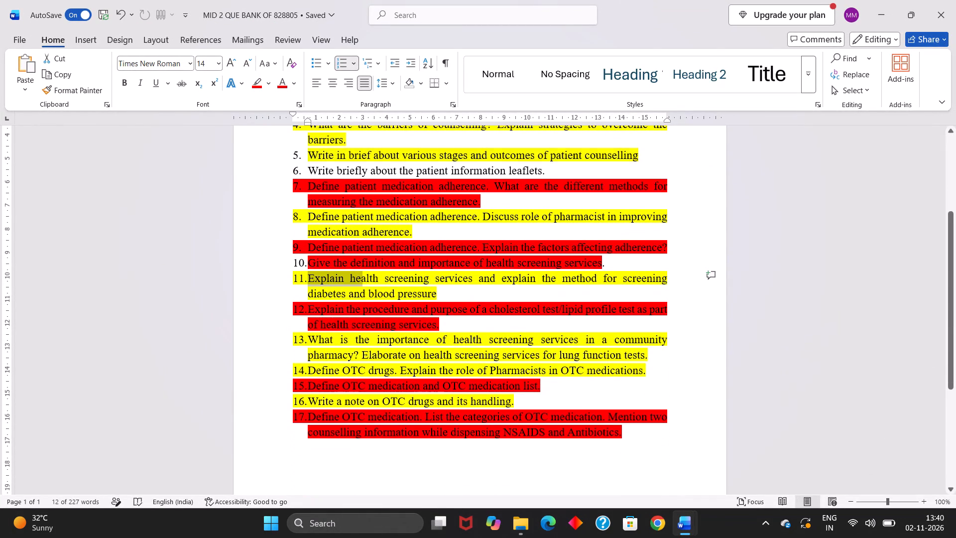
pyautogui.moveTo(375, 285); pyautogui.dragTo(437, 290)
pyautogui.click(437, 290)
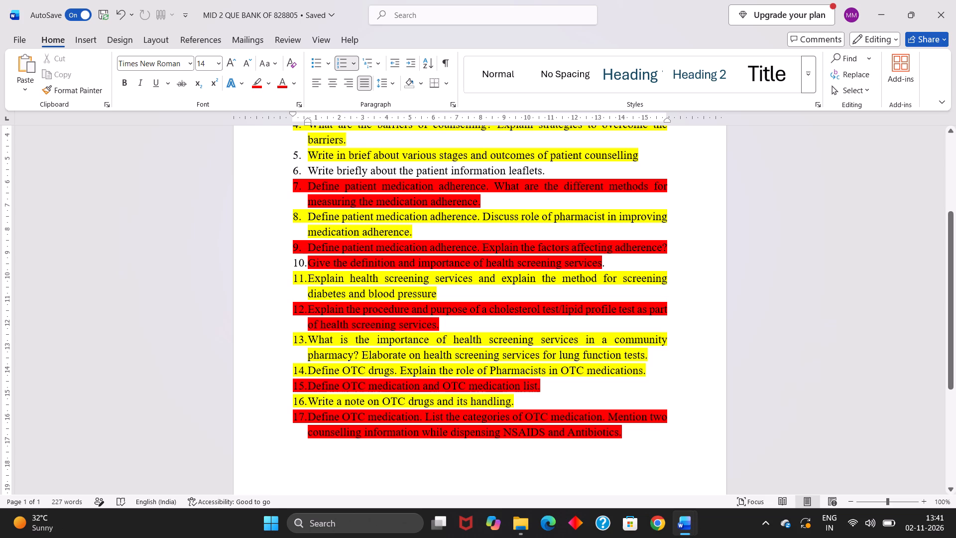
pyautogui.moveTo(309, 367); pyautogui.dragTo(602, 377)
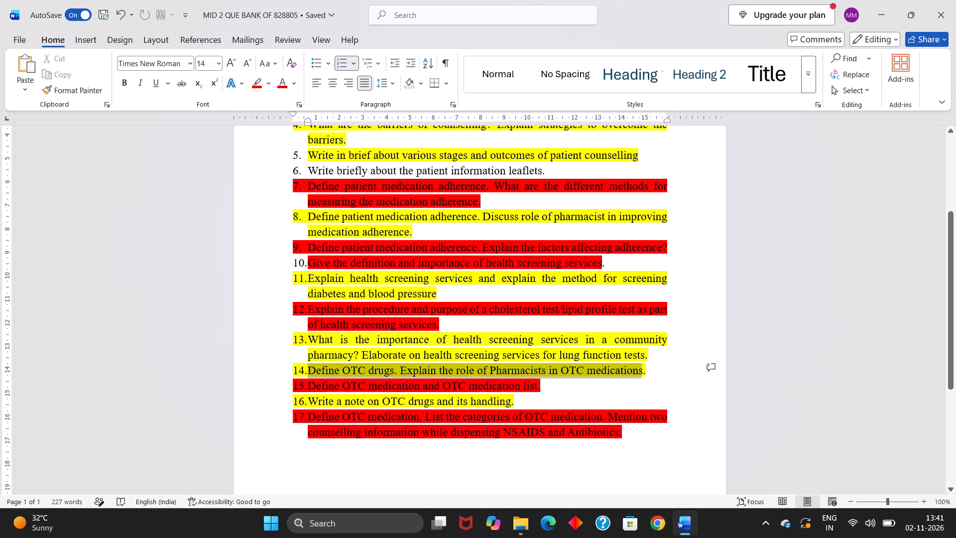
pyautogui.moveTo(602, 377); pyautogui.dragTo(602, 372)
pyautogui.hotkey('ctrl', 'c')
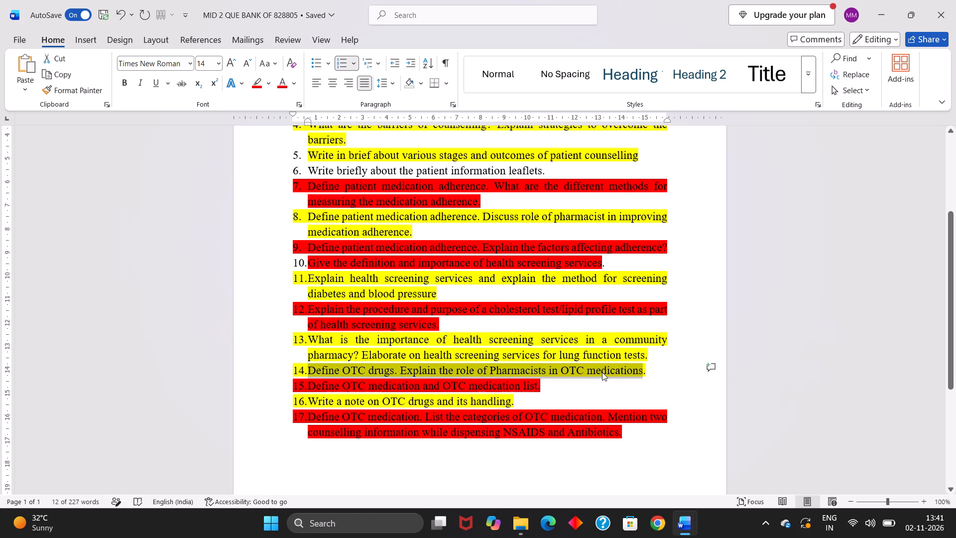
pyautogui.click(566, 143)
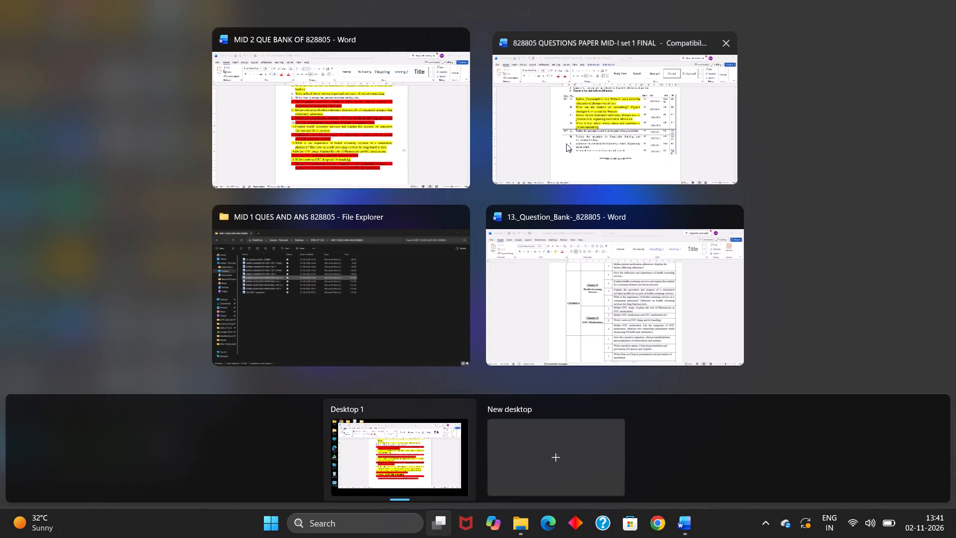
pyautogui.moveTo(328, 302); pyautogui.dragTo(564, 297)
pyautogui.hotkey('ctrl', 'v')
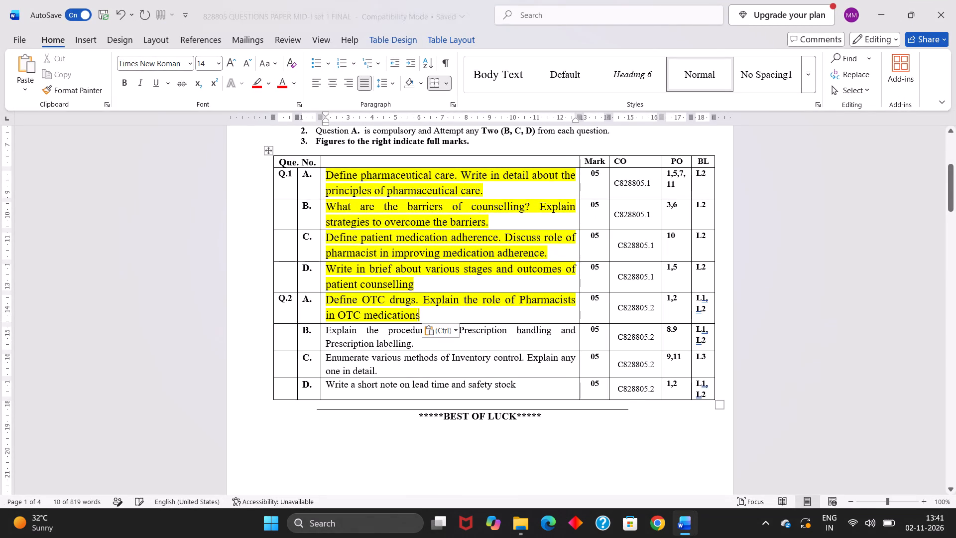
# Replace the Q.2 B question with question 11 from MID 2 QUE BANK OF 828805, on health screening for diabetes and blood pressure.
pyautogui.click(602, 129)
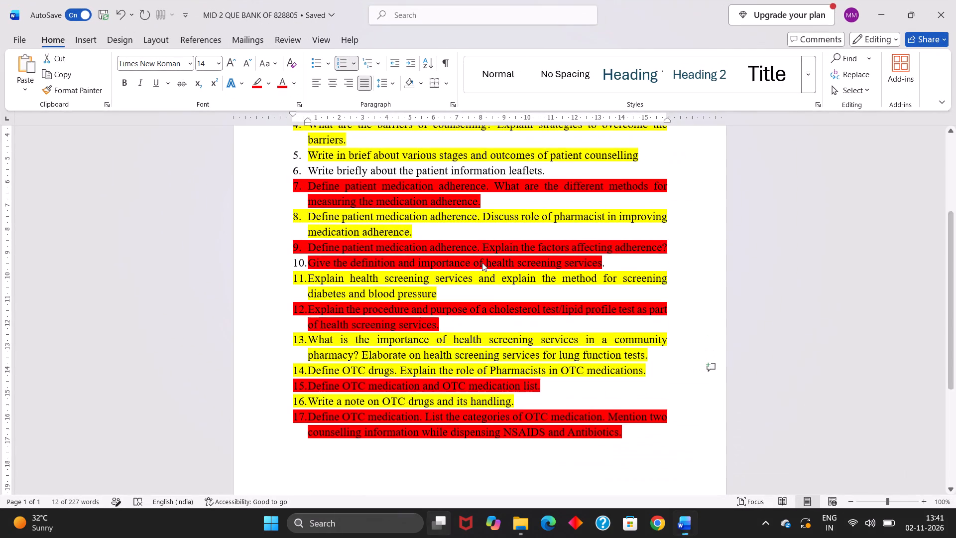
pyautogui.moveTo(311, 275); pyautogui.dragTo(456, 300)
pyautogui.hotkey('ctrl', 'c')
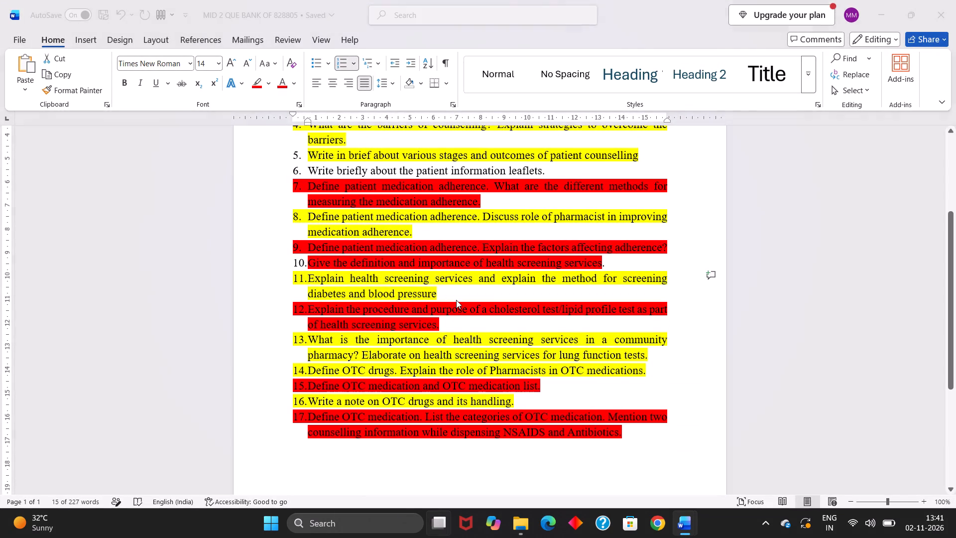
pyautogui.click(576, 148)
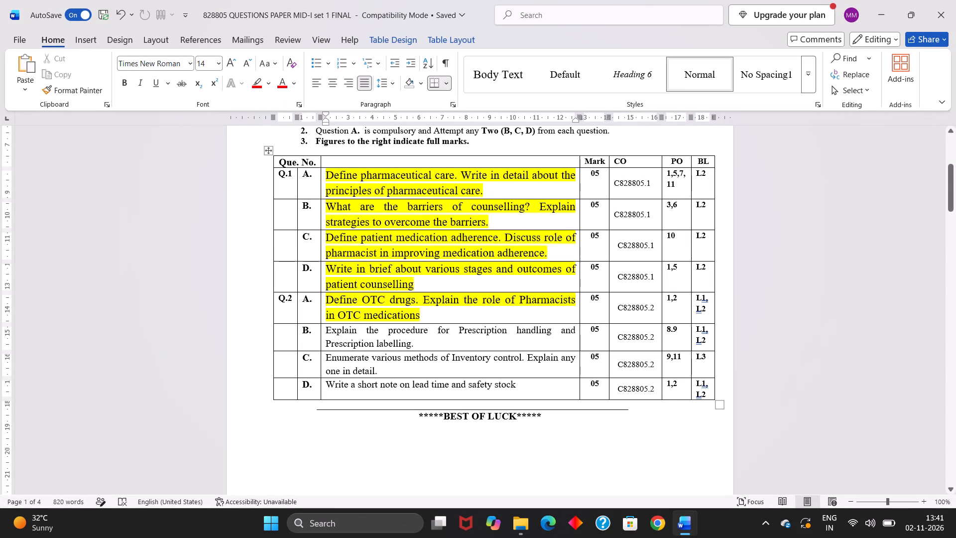
pyautogui.moveTo(326, 332); pyautogui.dragTo(417, 341)
pyautogui.hotkey('ctrl', 'v')
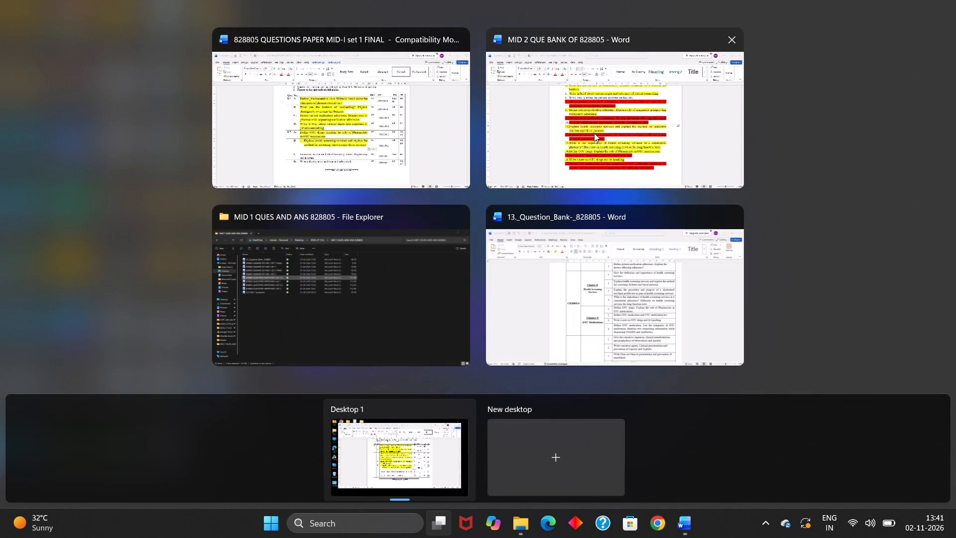
# Replace the Q.2 C question with question 16 from MID 2 QUE BANK OF 828805, on OTC drugs and their handling.
pyautogui.click(594, 133)
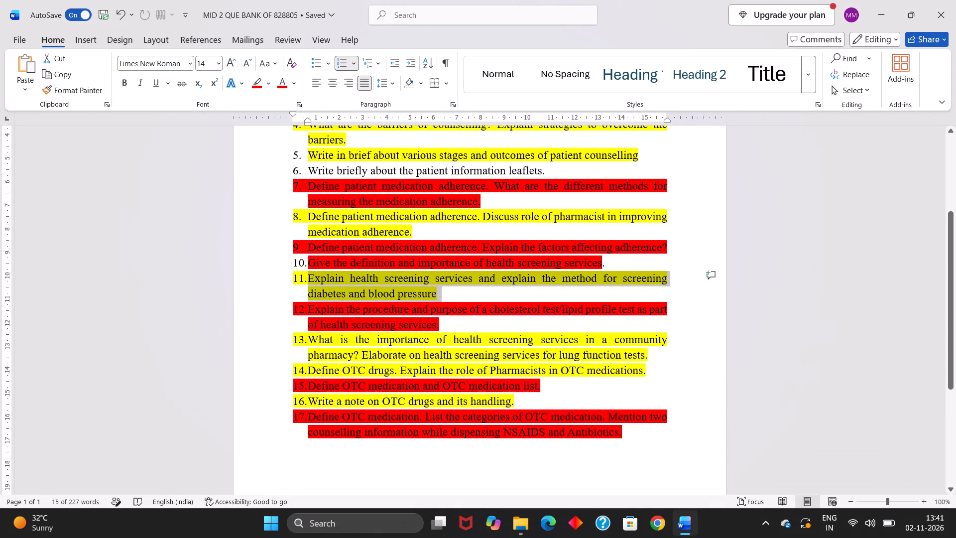
pyautogui.moveTo(309, 403); pyautogui.dragTo(478, 396)
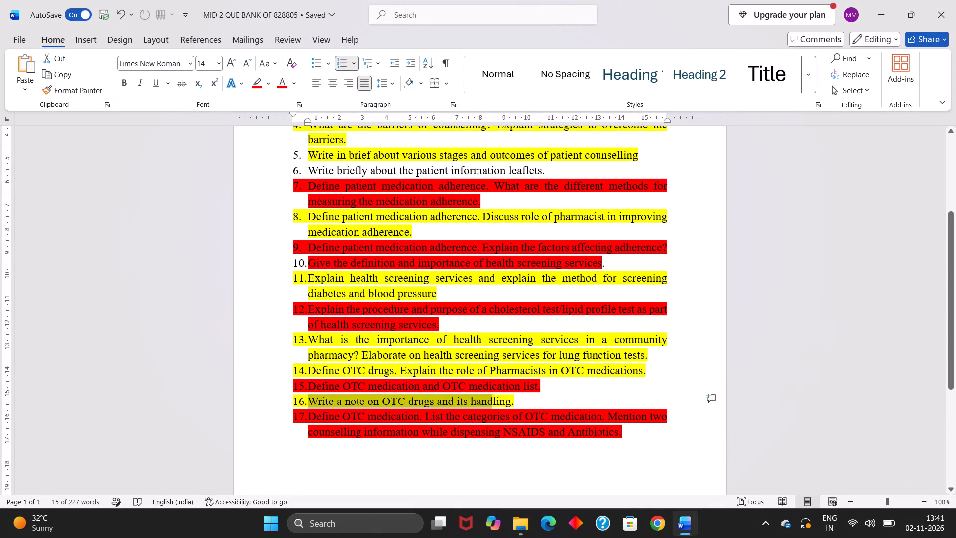
pyautogui.moveTo(478, 396); pyautogui.dragTo(507, 397)
pyautogui.hotkey('ctrl', 'c')
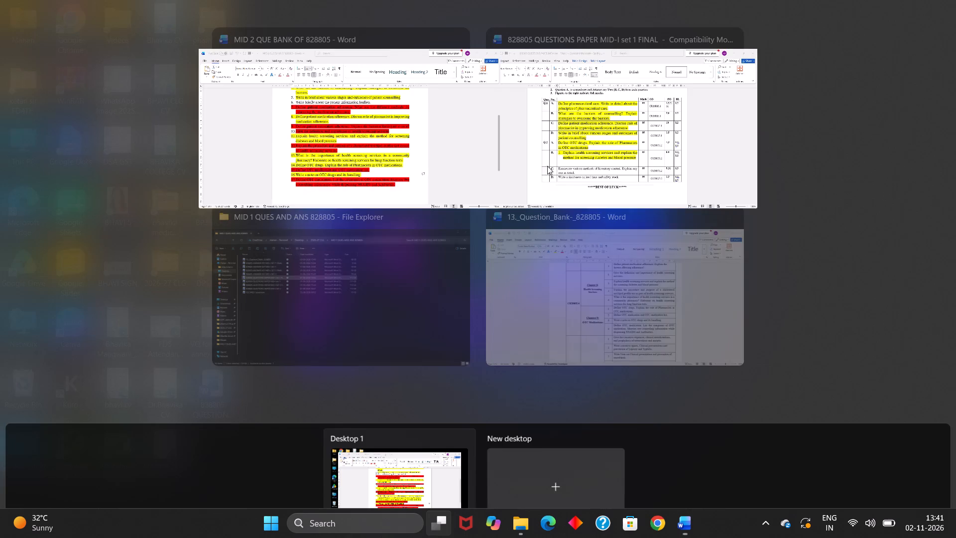
pyautogui.click(581, 127)
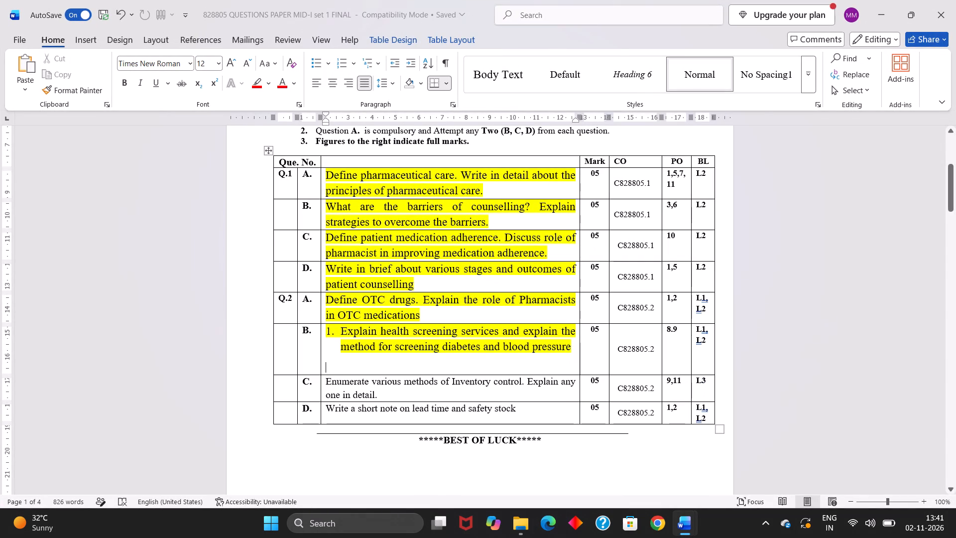
pyautogui.moveTo(330, 385); pyautogui.dragTo(388, 397)
pyautogui.hotkey('ctrl', 'v')
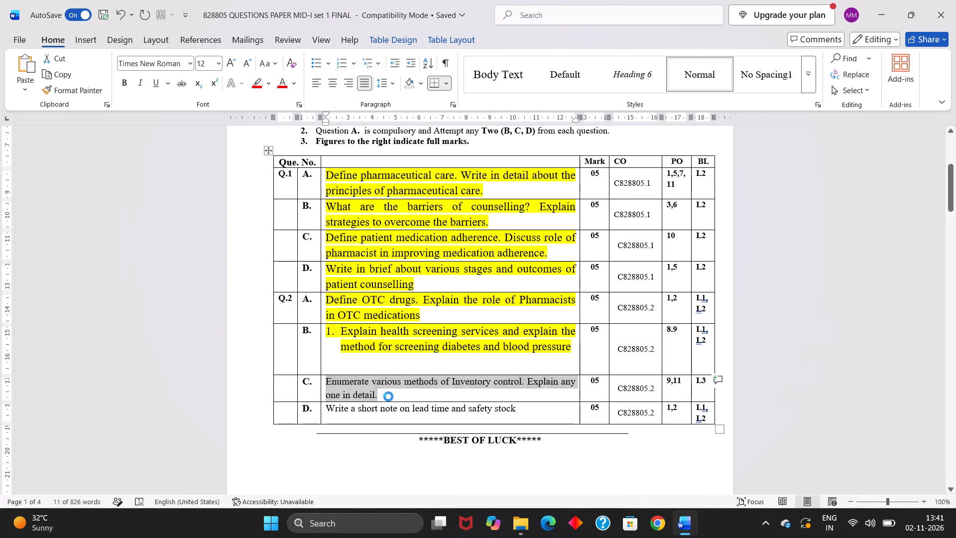
# Delete the blank line below the pasted Q.2 B question and remove its list number and indent.
pyautogui.click(385, 369)
pyautogui.press('BackSpace')
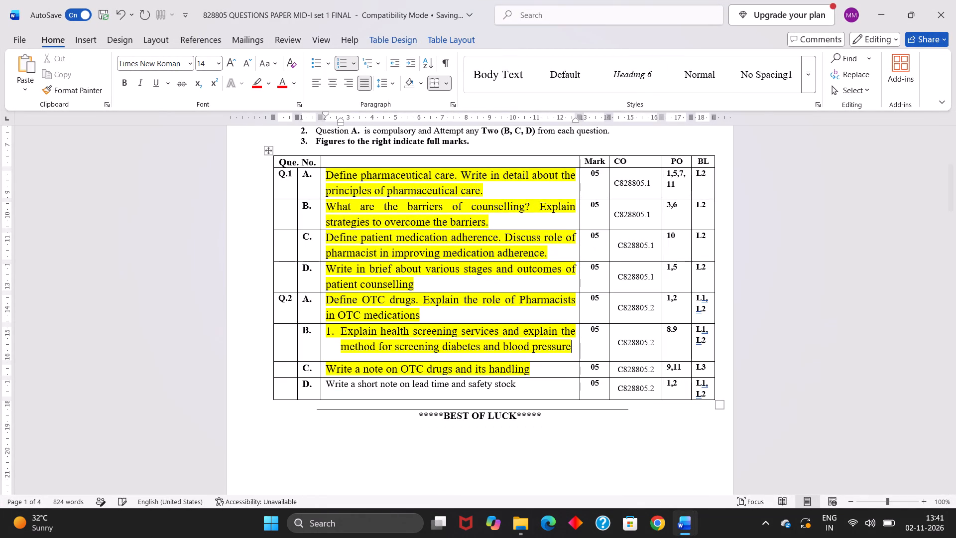
pyautogui.click(341, 332)
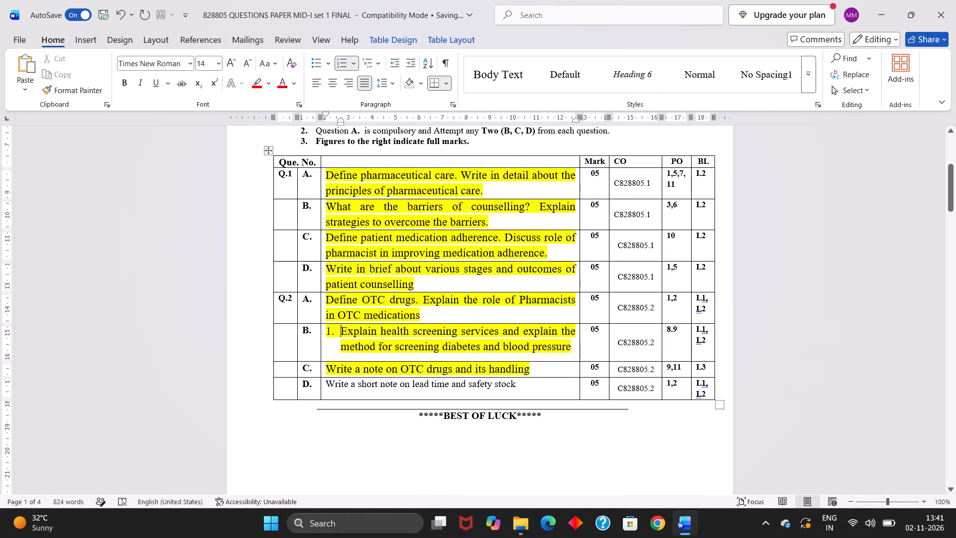
pyautogui.press('BackSpace')
pyautogui.press('BackSpace')
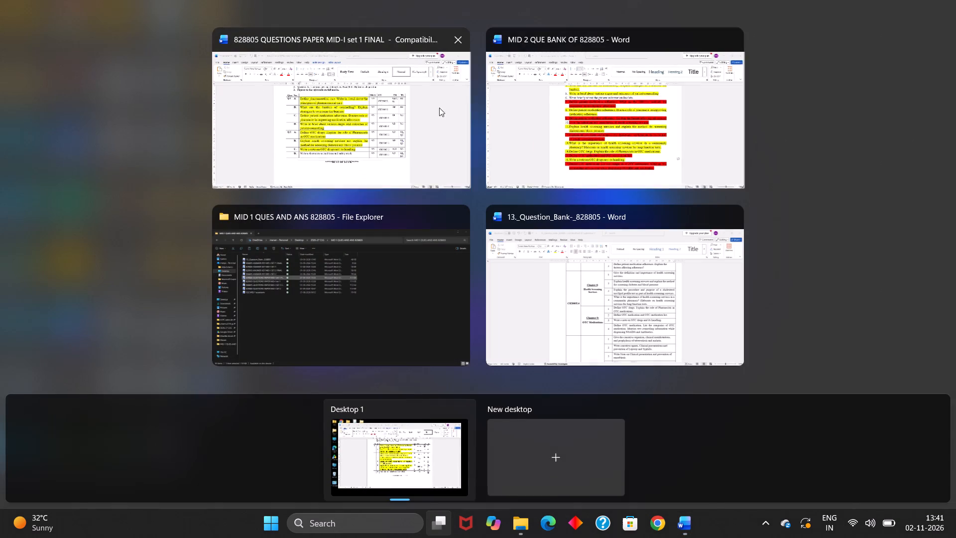
# Replace the Q.2 D question with question 13 from MID 2 QUE BANK OF 828805, on health screening services and lung function tests.
pyautogui.click(524, 126)
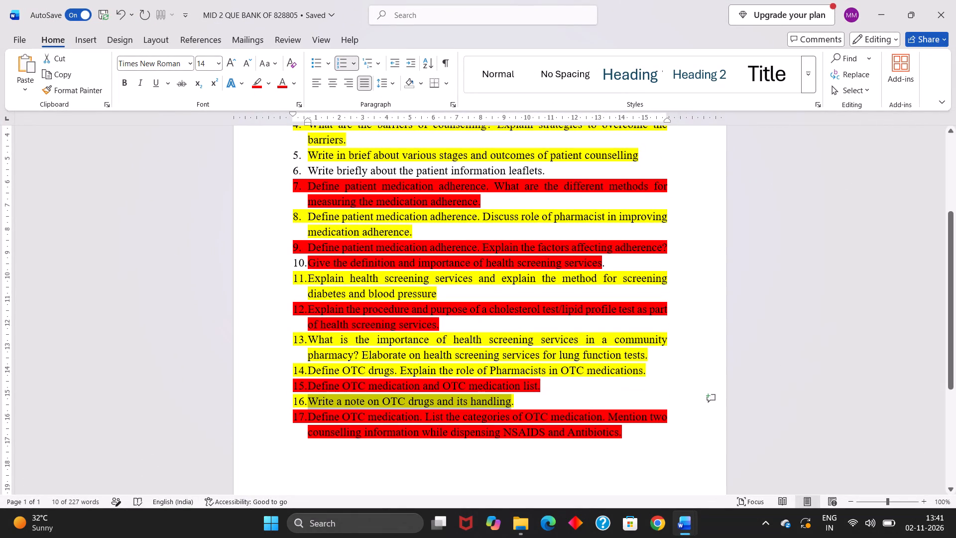
pyautogui.doubleClick(311, 369)
pyautogui.click(302, 348)
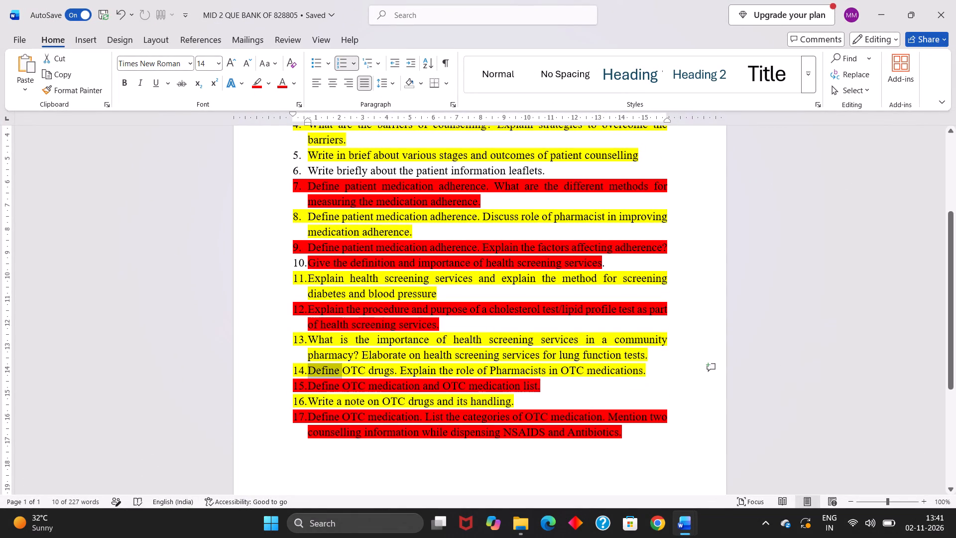
pyautogui.moveTo(309, 339); pyautogui.dragTo(593, 347)
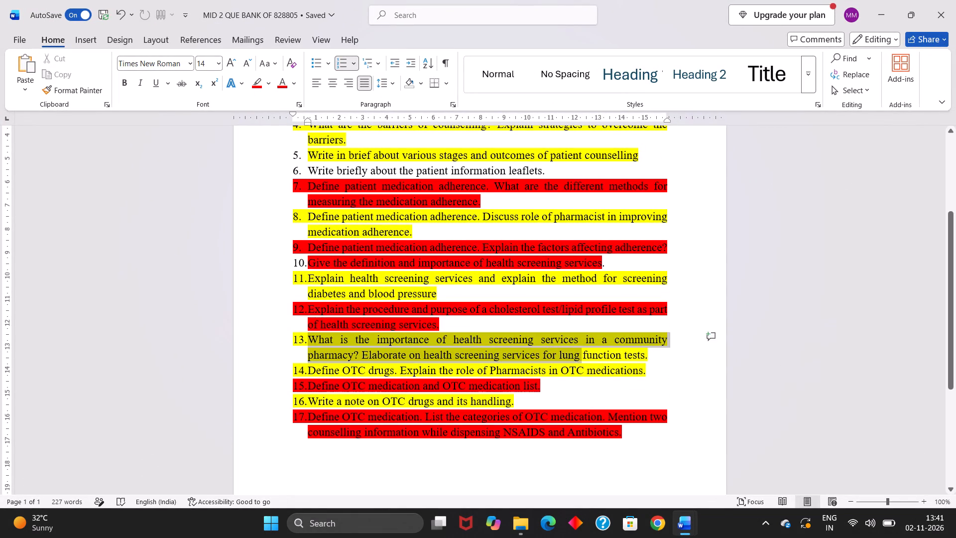
pyautogui.moveTo(593, 347); pyautogui.dragTo(647, 356)
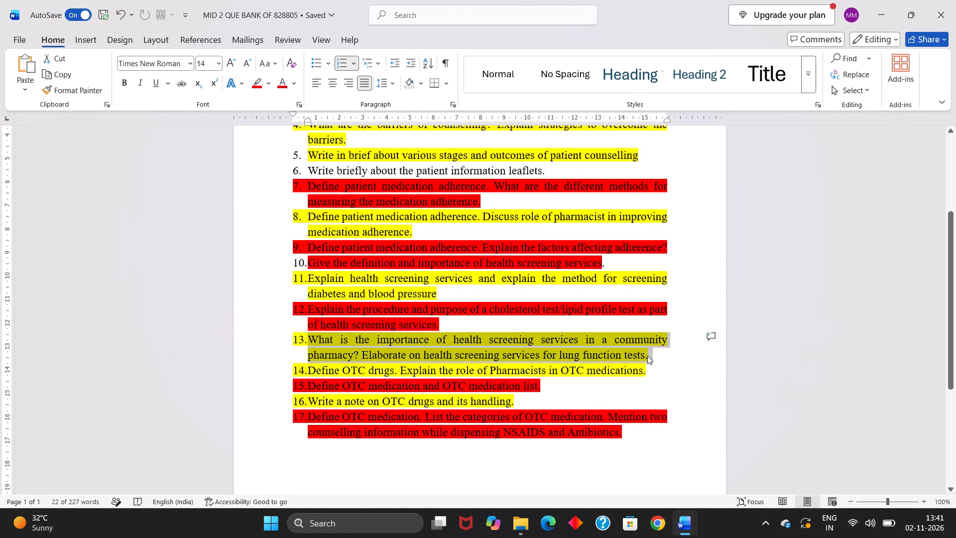
pyautogui.hotkey('ctrl', 'c')
pyautogui.click(569, 136)
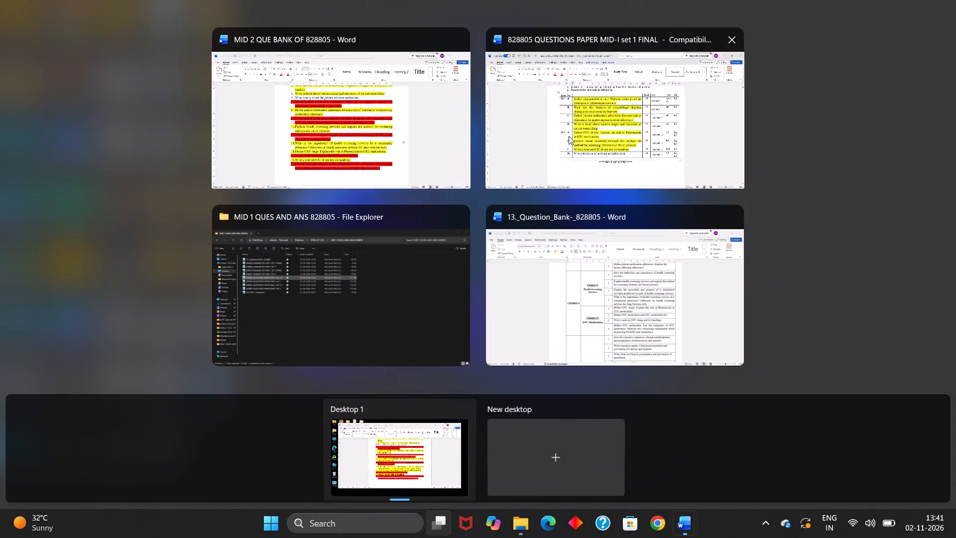
pyautogui.moveTo(327, 379); pyautogui.dragTo(435, 383)
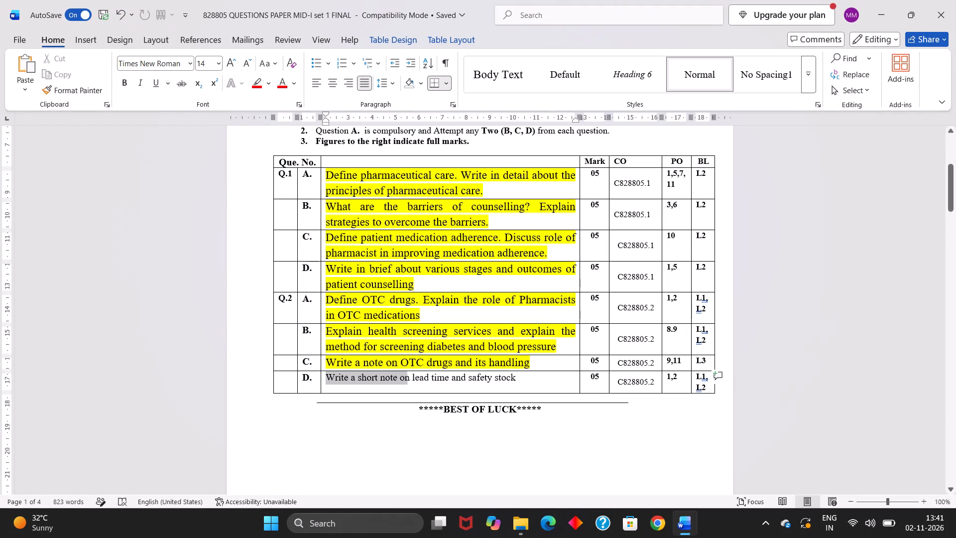
pyautogui.moveTo(435, 383); pyautogui.dragTo(532, 383)
pyautogui.hotkey('ctrl', 'v')
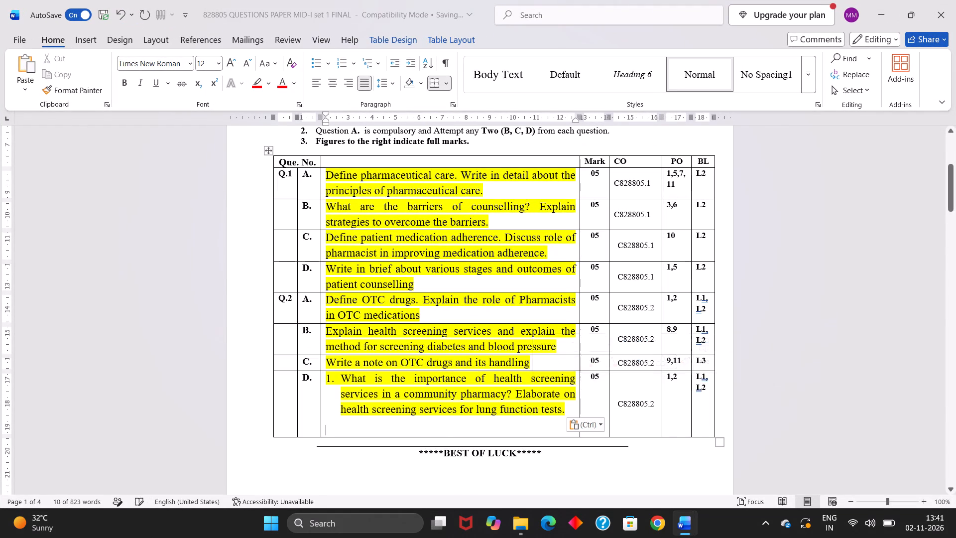
# Delete the blank line below the pasted Q.2 D question and remove its list number and indent.
pyautogui.press('BackSpace')
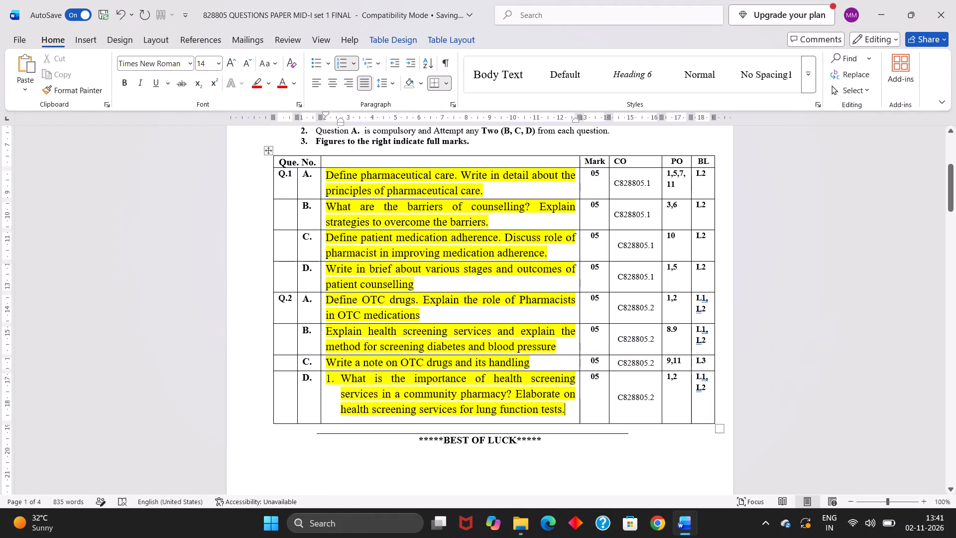
pyautogui.click(341, 380)
pyautogui.press('BackSpace')
pyautogui.press('BackSpace')
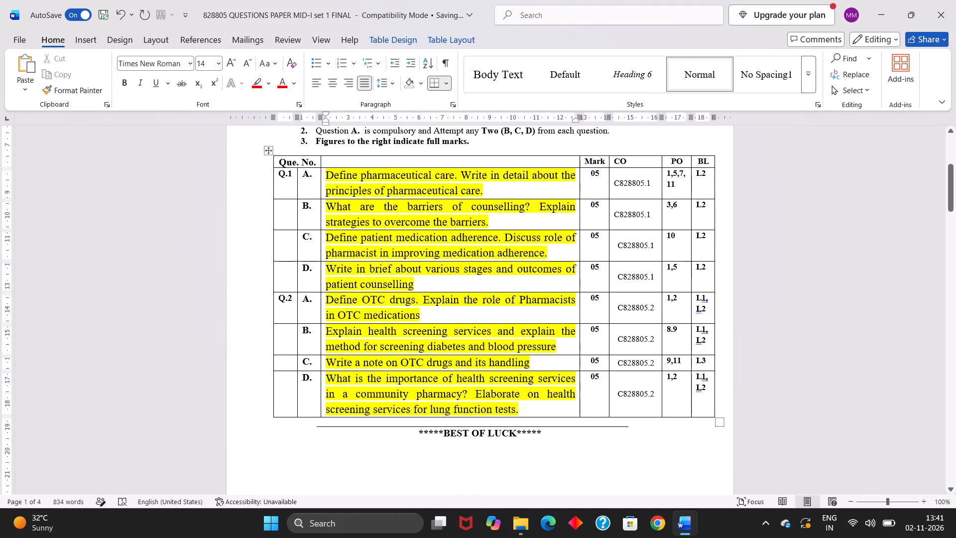
# Set the CO code of Q.1 A, B, C and D to C828805.3.
pyautogui.click(649, 180)
pyautogui.press('BackSpace')
pyautogui.press('3')
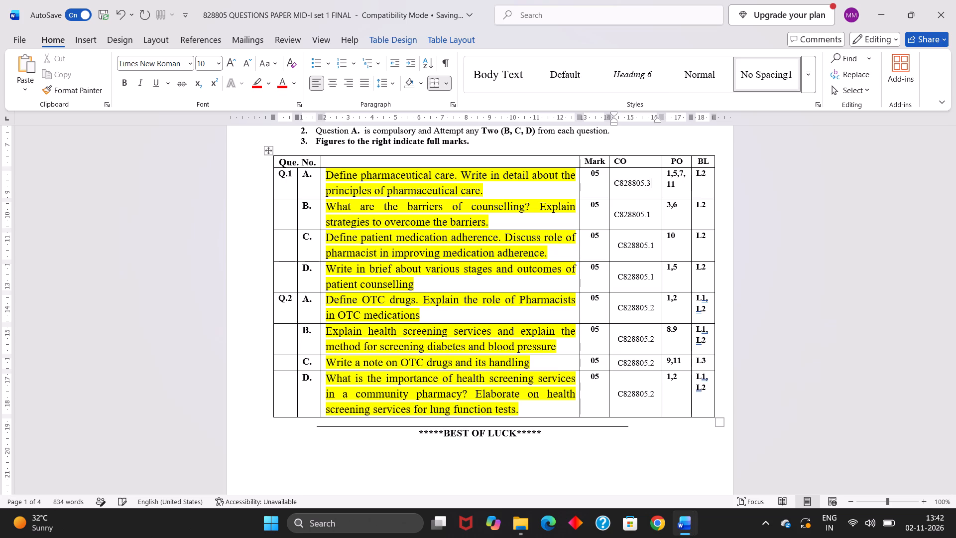
pyautogui.press('Down')
pyautogui.press('BackSpace')
pyautogui.press('3')
pyautogui.press('Down')
pyautogui.press('\\')
pyautogui.press('BackSpace')
pyautogui.press('Right')
pyautogui.press('BackSpace')
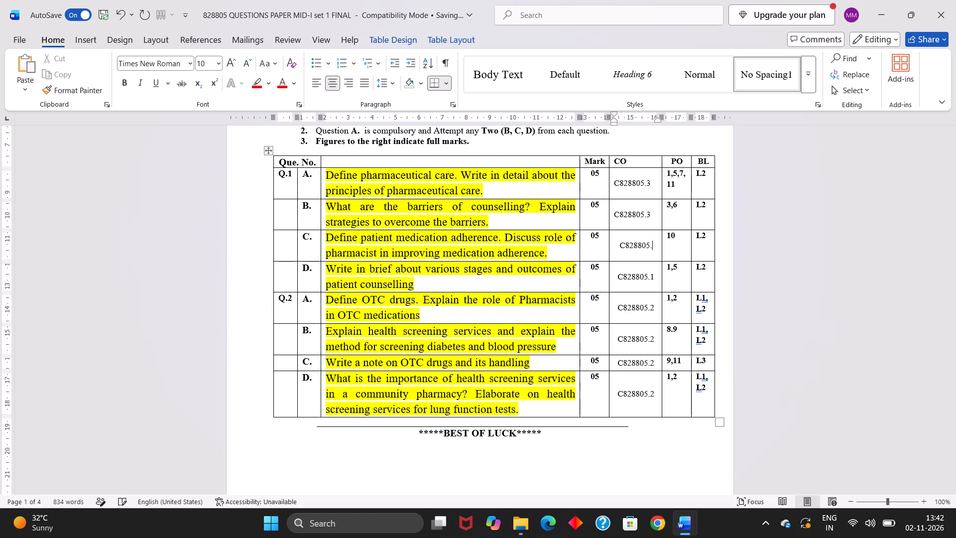
pyautogui.press('0')
pyautogui.press('BackSpace')
pyautogui.press('3')
pyautogui.press('Down')
pyautogui.press('BackSpace')
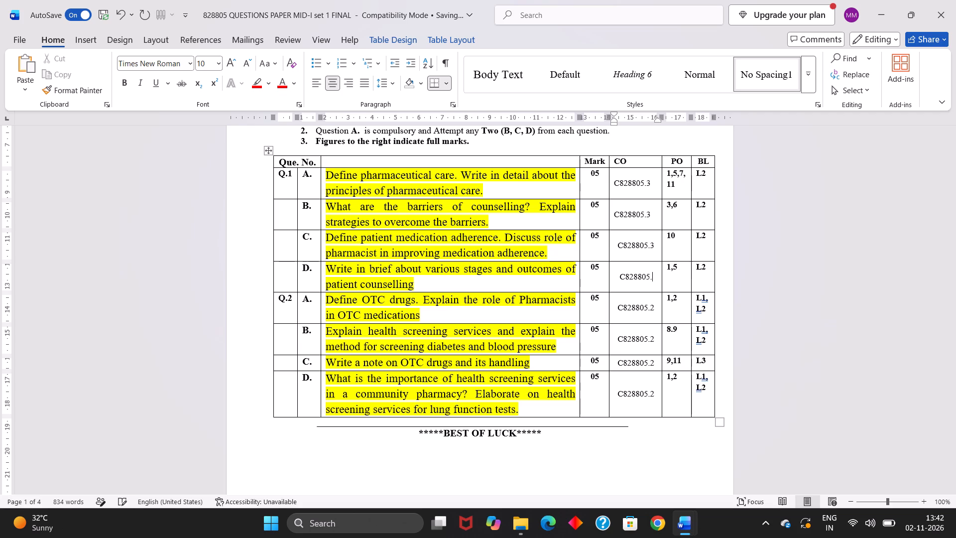
pyautogui.press('3')
# Set the CO code of Q.2 A, B and C to C828805.4.
pyautogui.press('Down')
pyautogui.press('BackSpace')
pyautogui.press('4')
pyautogui.press('Down')
pyautogui.press('BackSpace')
pyautogui.press('4')
pyautogui.press('Down')
pyautogui.press('BackSpace')
pyautogui.press('4')
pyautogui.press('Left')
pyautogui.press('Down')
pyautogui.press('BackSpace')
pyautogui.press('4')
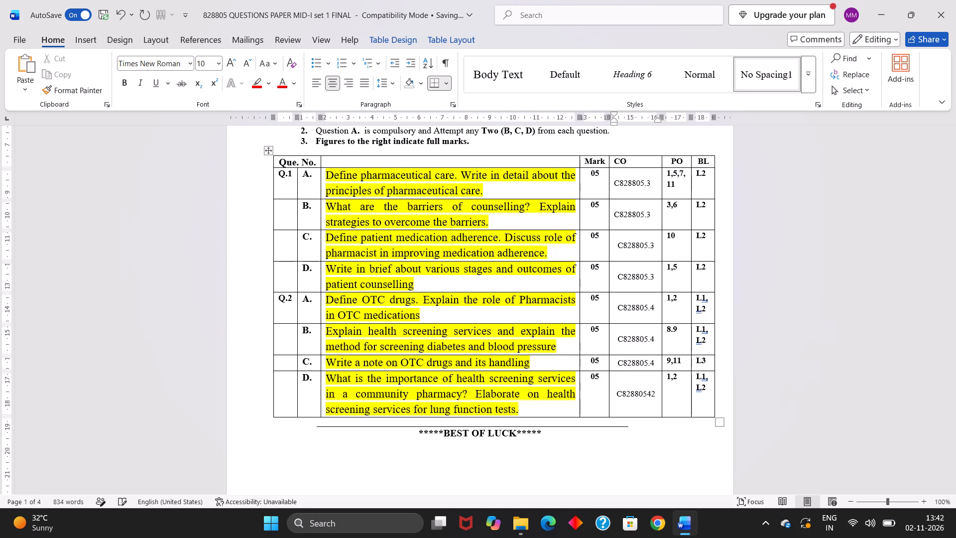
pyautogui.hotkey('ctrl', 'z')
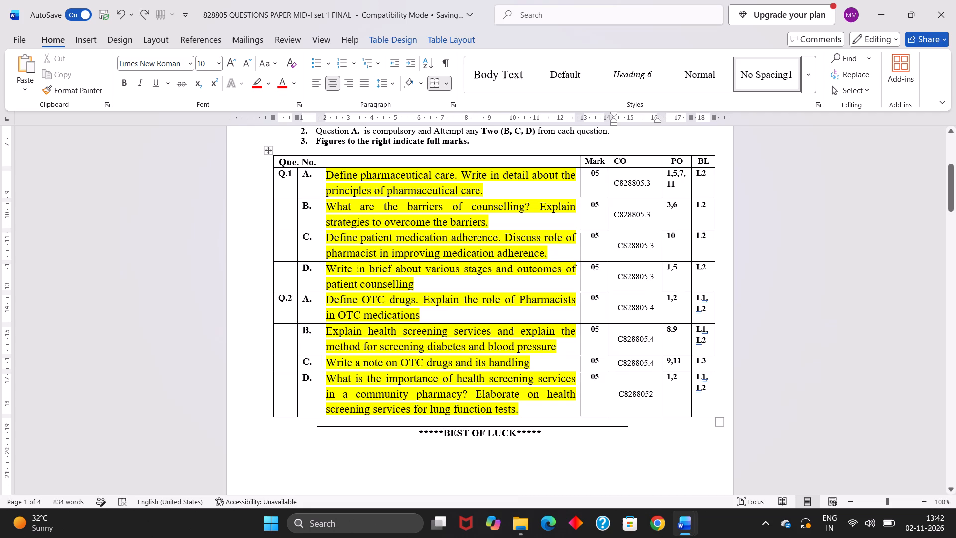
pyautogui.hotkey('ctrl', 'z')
# Set the CO code of Q.2 D to C828805.4.
pyautogui.press('Right')
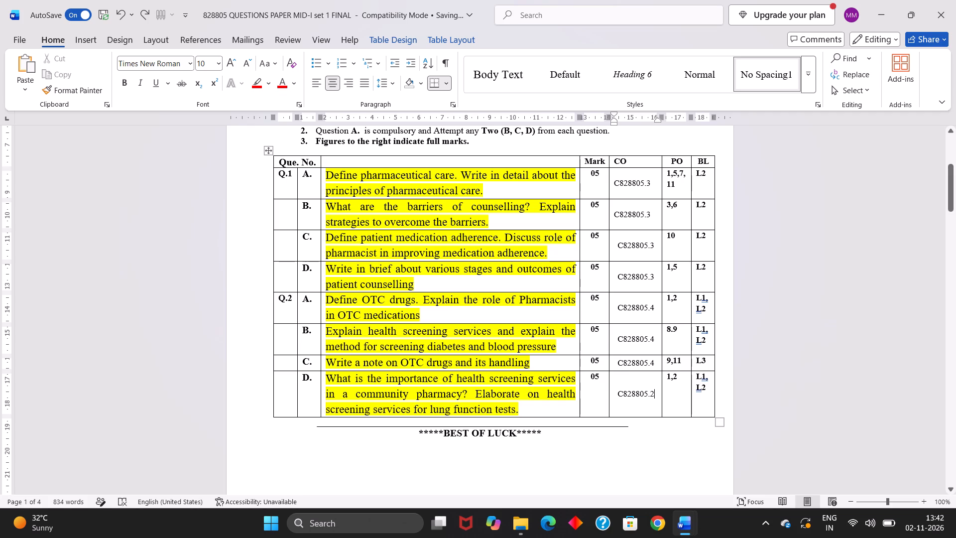
pyautogui.press('BackSpace')
pyautogui.press('4')
# Centre-align the Mark and CO column entries for all Q.1 and Q.2 questions.
pyautogui.moveTo(588, 172); pyautogui.dragTo(673, 358)
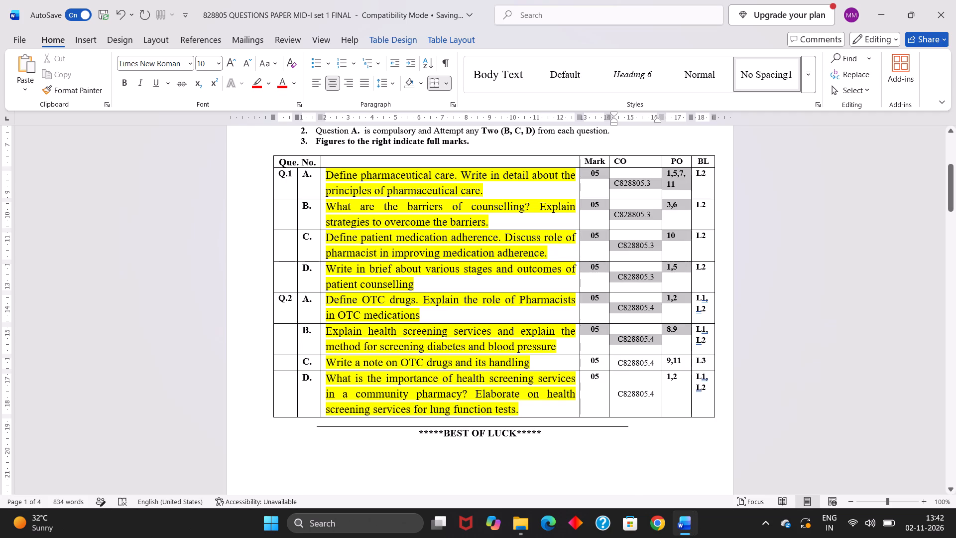
pyautogui.moveTo(673, 358); pyautogui.dragTo(657, 392)
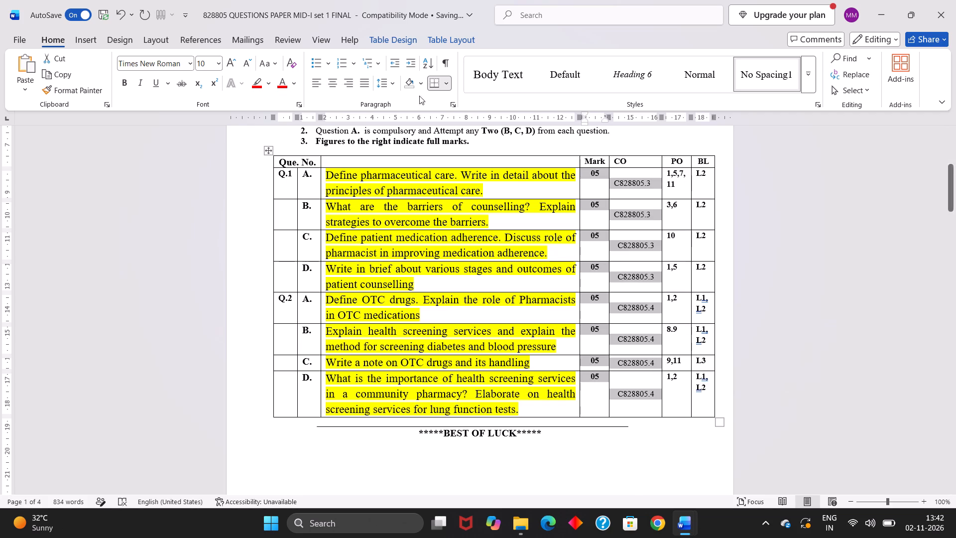
pyautogui.click(333, 84)
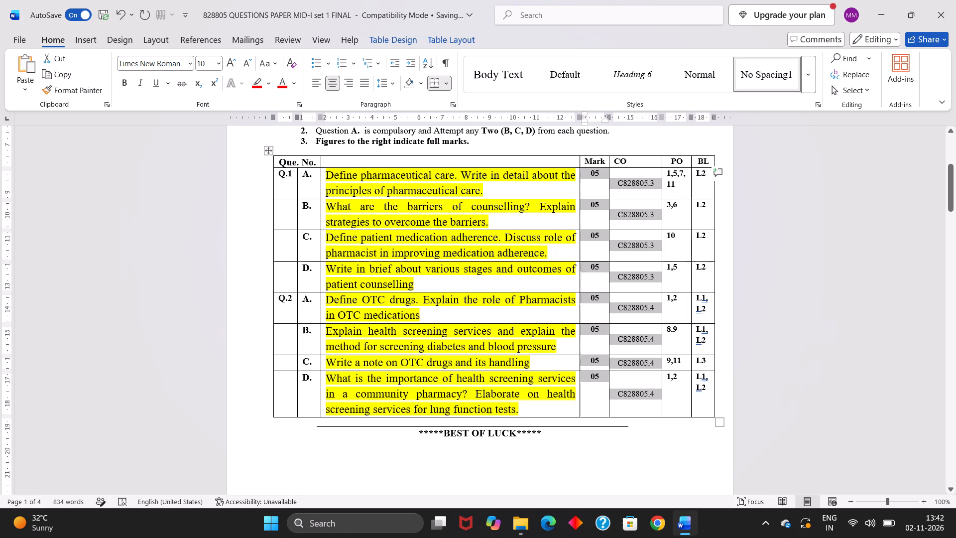
pyautogui.click(608, 186)
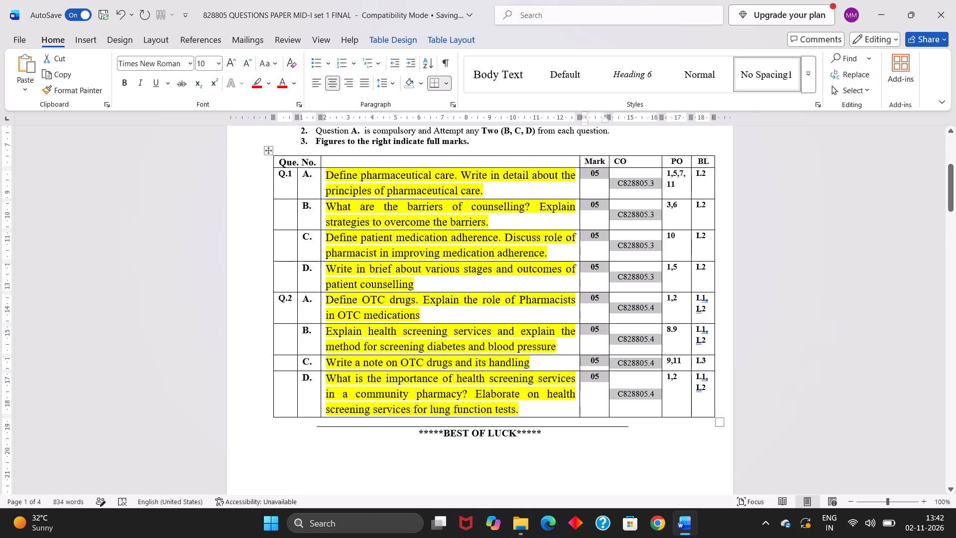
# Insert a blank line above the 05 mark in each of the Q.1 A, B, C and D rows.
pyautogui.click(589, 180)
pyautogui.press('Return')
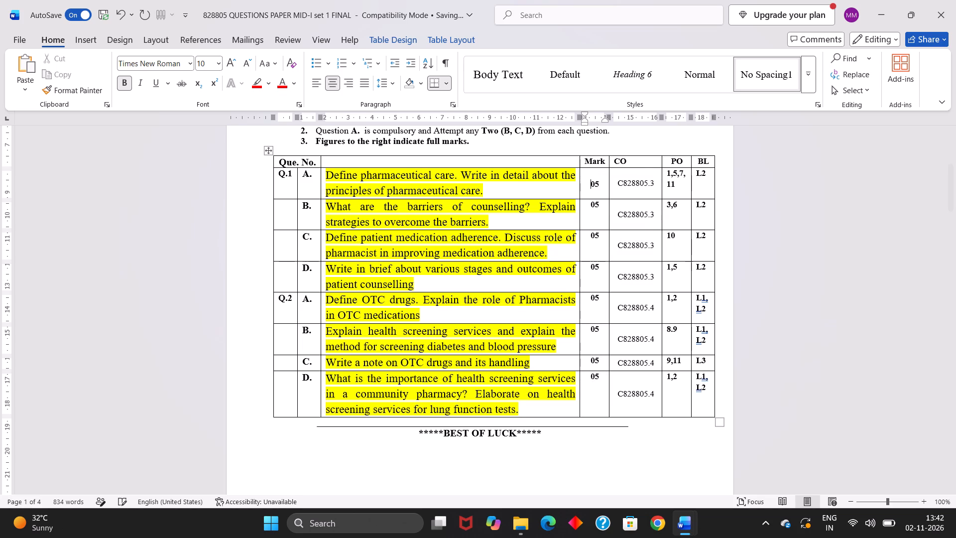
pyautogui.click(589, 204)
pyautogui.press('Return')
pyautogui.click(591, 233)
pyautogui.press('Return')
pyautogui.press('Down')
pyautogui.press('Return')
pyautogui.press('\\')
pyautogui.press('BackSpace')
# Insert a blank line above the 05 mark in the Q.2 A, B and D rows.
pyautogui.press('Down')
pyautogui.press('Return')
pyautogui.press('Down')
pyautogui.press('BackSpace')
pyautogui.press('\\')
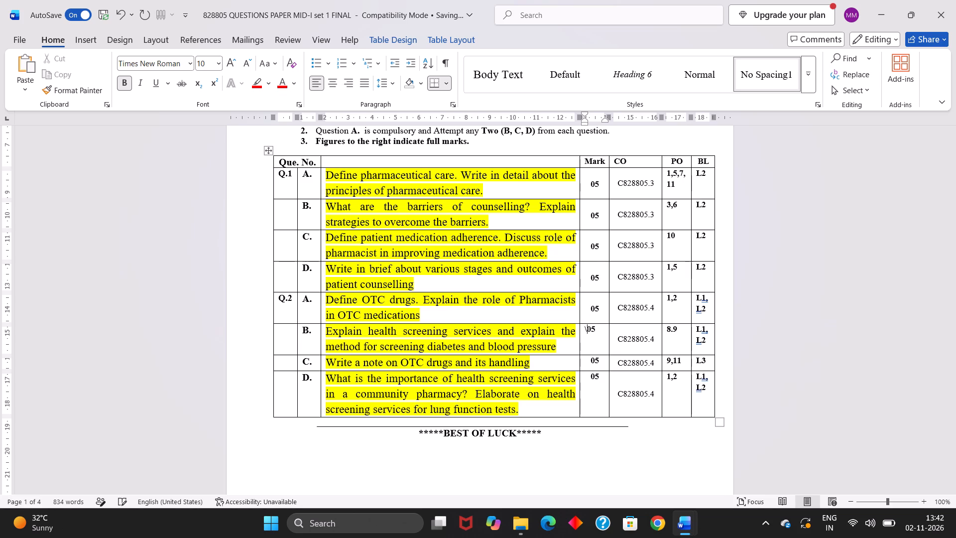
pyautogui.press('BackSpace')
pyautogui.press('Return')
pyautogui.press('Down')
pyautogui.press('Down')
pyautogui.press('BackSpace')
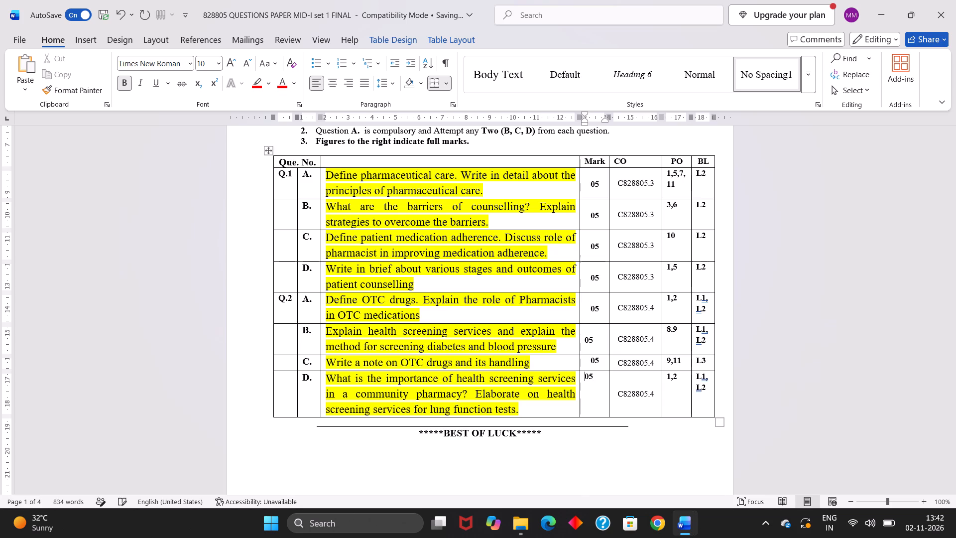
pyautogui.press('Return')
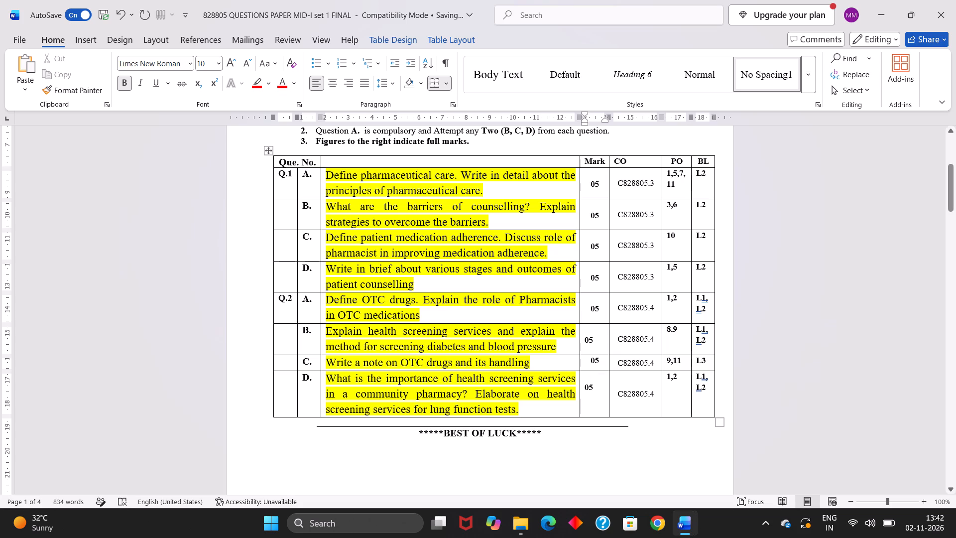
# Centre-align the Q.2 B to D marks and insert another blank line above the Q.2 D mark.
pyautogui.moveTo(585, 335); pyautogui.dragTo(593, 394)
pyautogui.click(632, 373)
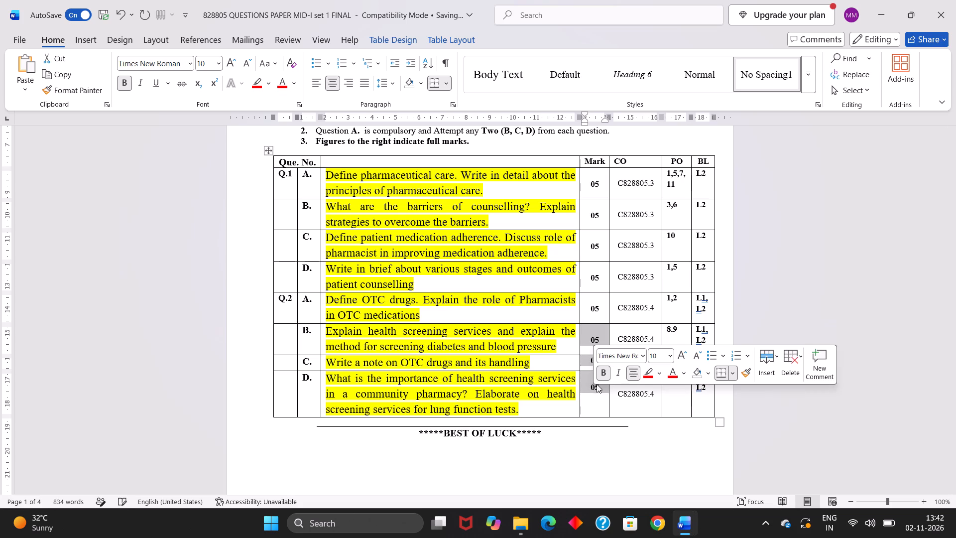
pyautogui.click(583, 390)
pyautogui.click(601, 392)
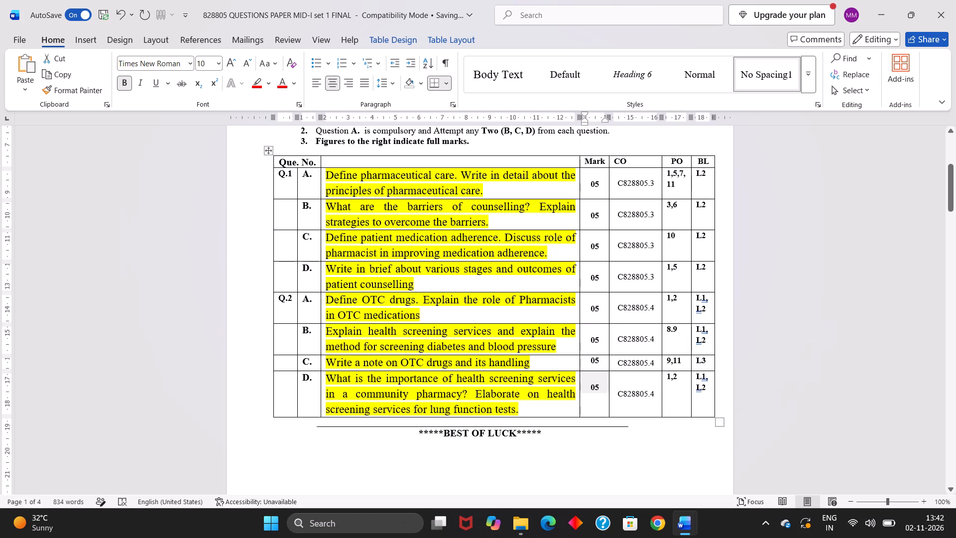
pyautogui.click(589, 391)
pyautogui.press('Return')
# Remove the blank lines above the Q.2 D, B and A marks and reset those marks to left alignment.
pyautogui.moveTo(593, 185); pyautogui.dragTo(644, 380)
pyautogui.click(644, 380)
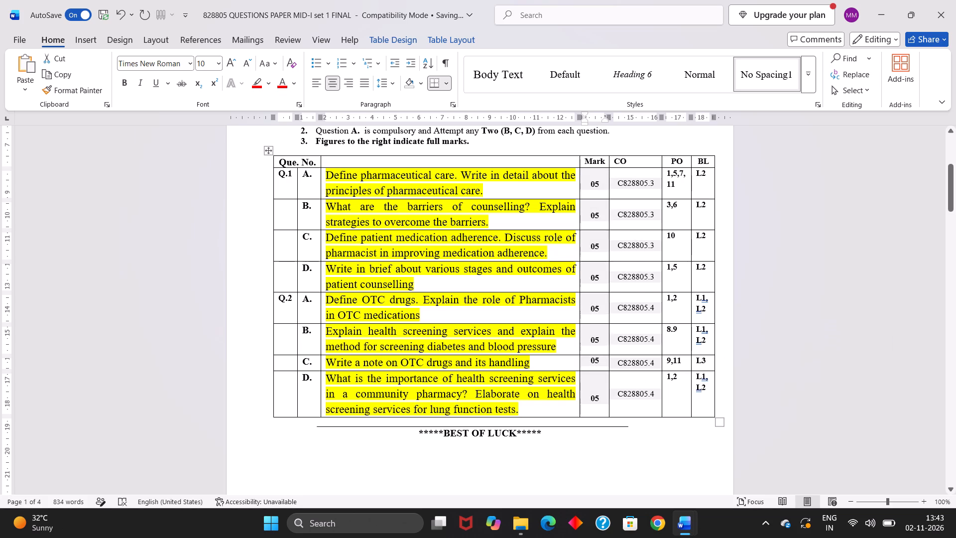
pyautogui.click(592, 394)
pyautogui.press('BackSpace')
pyautogui.press('BackSpace')
pyautogui.press('BackSpace')
pyautogui.press('BackSpace')
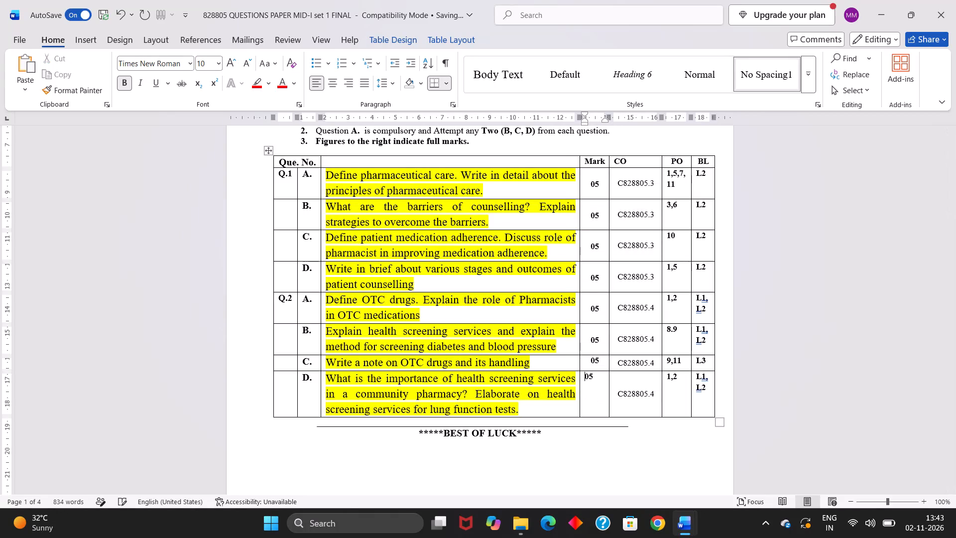
pyautogui.press('Up')
pyautogui.press('Up')
pyautogui.press('BackSpace')
pyautogui.press('BackSpace')
pyautogui.press('Up')
pyautogui.press('BackSpace')
pyautogui.press('BackSpace')
# Remove the blank lines above the Q.1 D, C, B and A marks and reset those marks to left alignment.
pyautogui.press('Up')
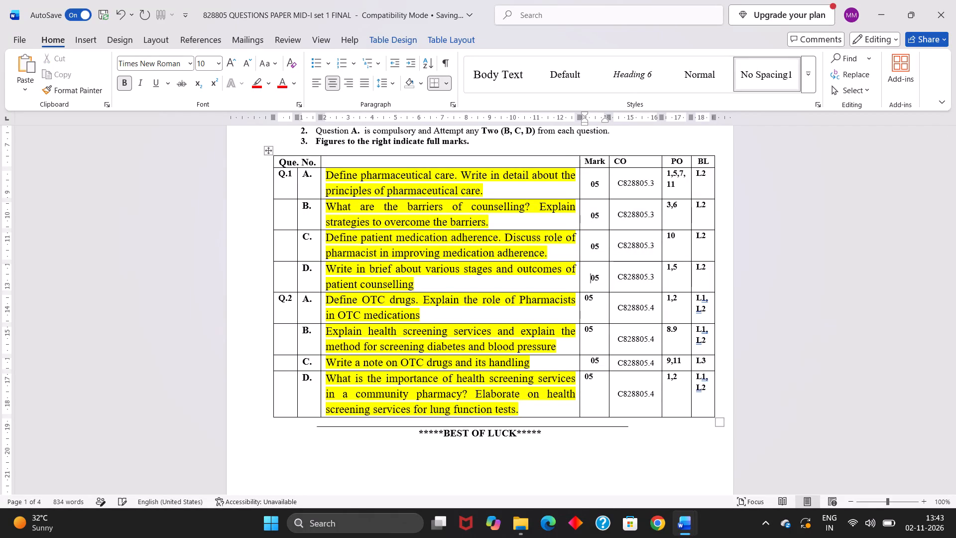
pyautogui.press('BackSpace')
pyautogui.press('BackSpace')
pyautogui.press('Up')
pyautogui.press('BackSpace')
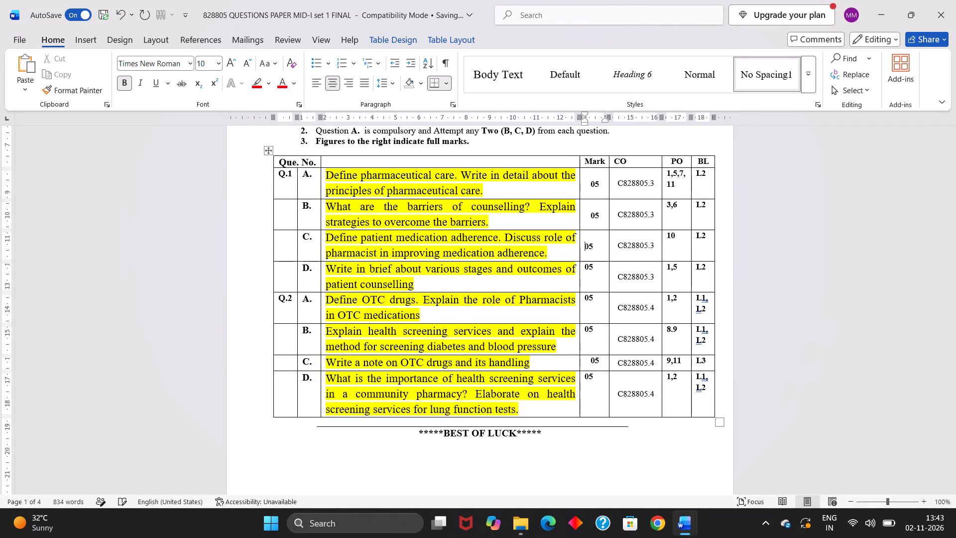
pyautogui.press('BackSpace')
pyautogui.press('Up')
pyautogui.press('BackSpace')
pyautogui.press('BackSpace')
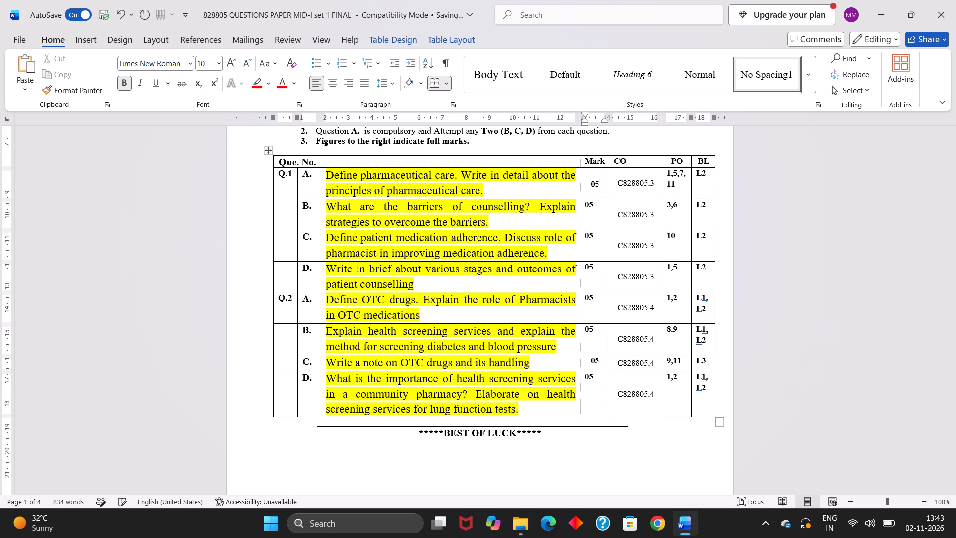
pyautogui.press('Up')
pyautogui.write('\\\\')
pyautogui.press('BackSpace')
pyautogui.press('BackSpace')
pyautogui.press('BackSpace')
pyautogui.press('BackSpace')
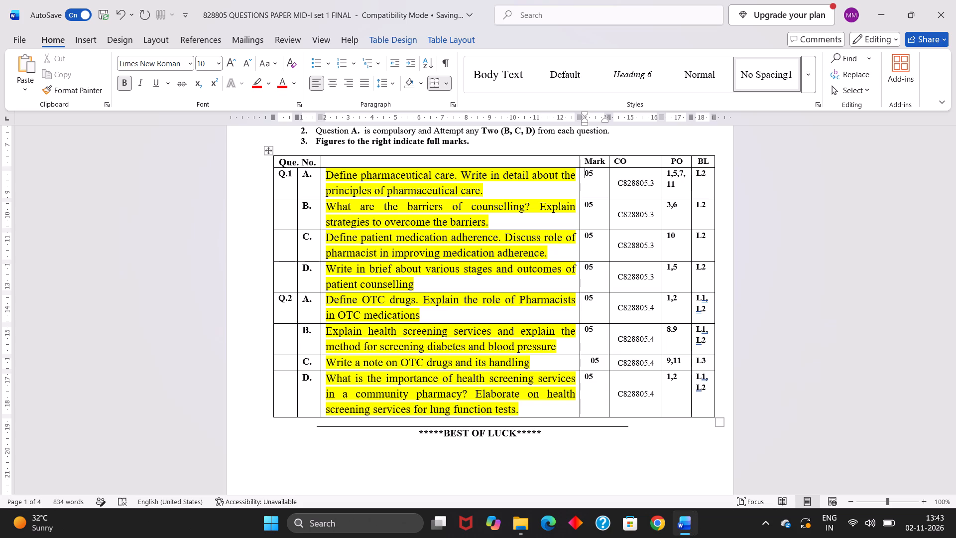
# Left-align the CO code of Q.1 A and try to remove the space above it.
pyautogui.press('Right')
pyautogui.press('Right')
pyautogui.press('Right')
pyautogui.press('BackSpace')
pyautogui.press('BackSpace')
pyautogui.press('BackSpace')
pyautogui.press('BackSpace')
pyautogui.press('BackSpace')
pyautogui.press('BackSpace')
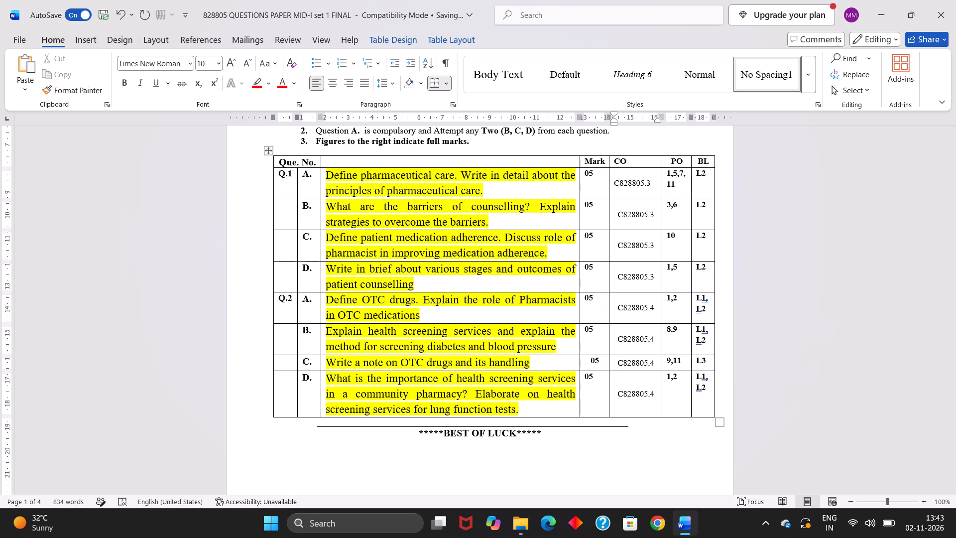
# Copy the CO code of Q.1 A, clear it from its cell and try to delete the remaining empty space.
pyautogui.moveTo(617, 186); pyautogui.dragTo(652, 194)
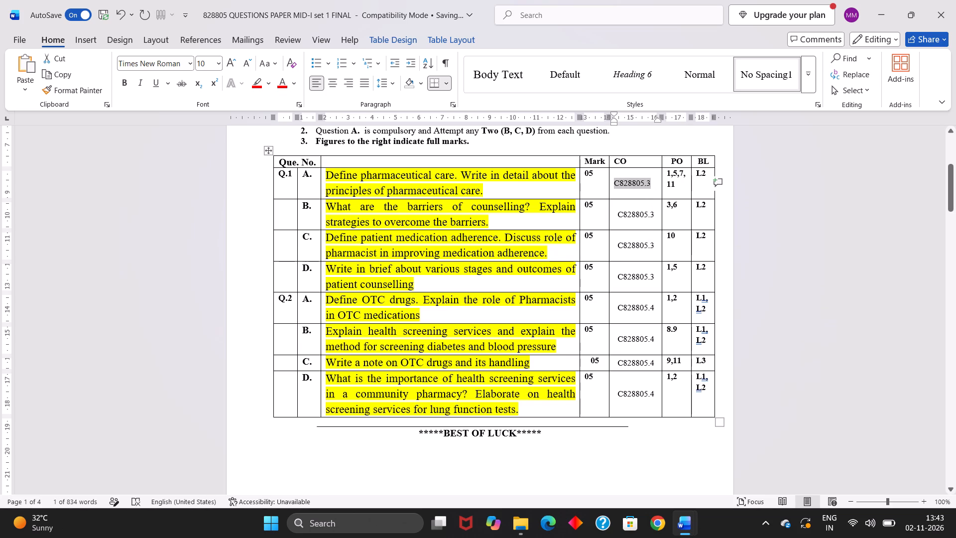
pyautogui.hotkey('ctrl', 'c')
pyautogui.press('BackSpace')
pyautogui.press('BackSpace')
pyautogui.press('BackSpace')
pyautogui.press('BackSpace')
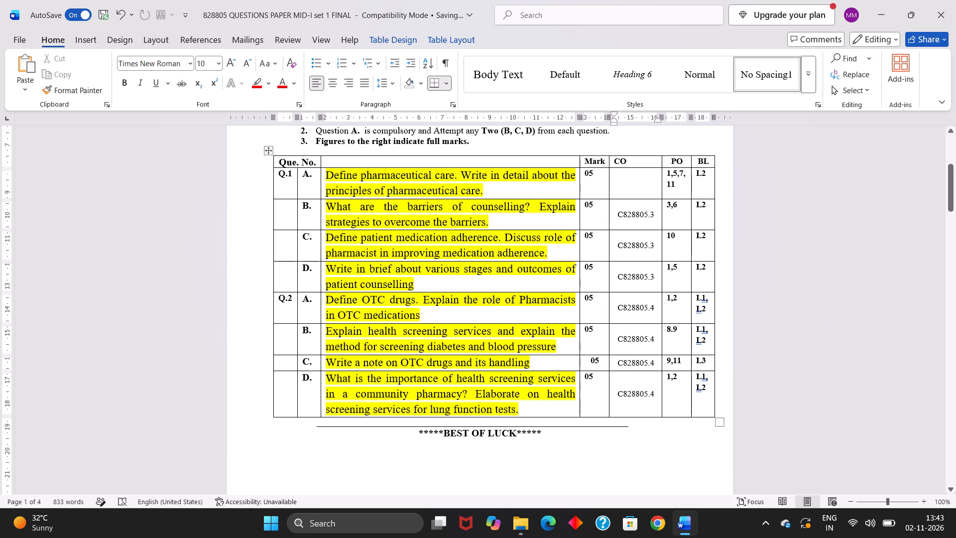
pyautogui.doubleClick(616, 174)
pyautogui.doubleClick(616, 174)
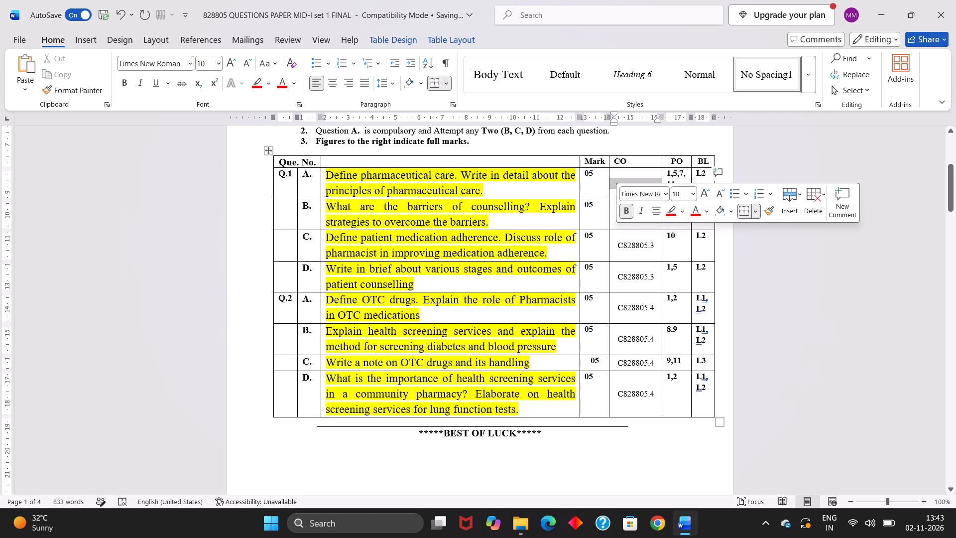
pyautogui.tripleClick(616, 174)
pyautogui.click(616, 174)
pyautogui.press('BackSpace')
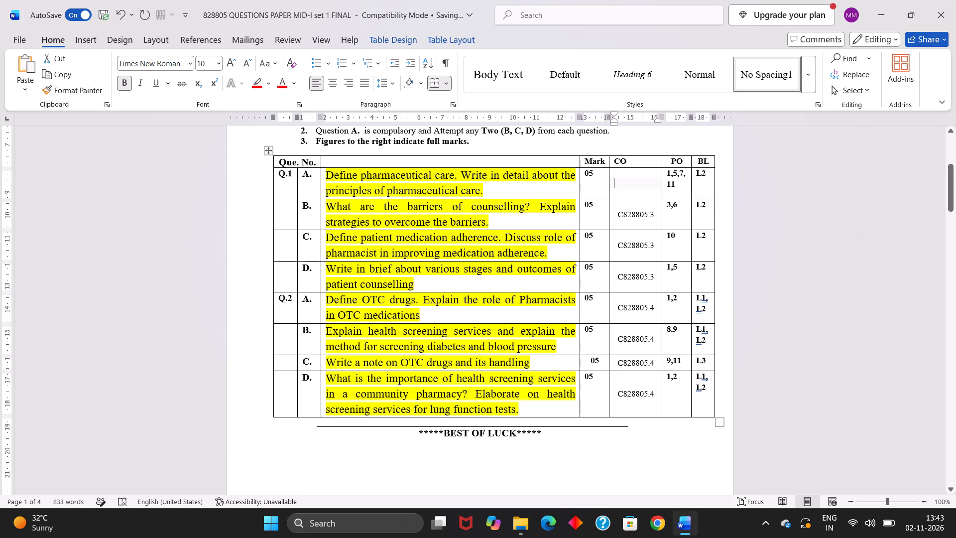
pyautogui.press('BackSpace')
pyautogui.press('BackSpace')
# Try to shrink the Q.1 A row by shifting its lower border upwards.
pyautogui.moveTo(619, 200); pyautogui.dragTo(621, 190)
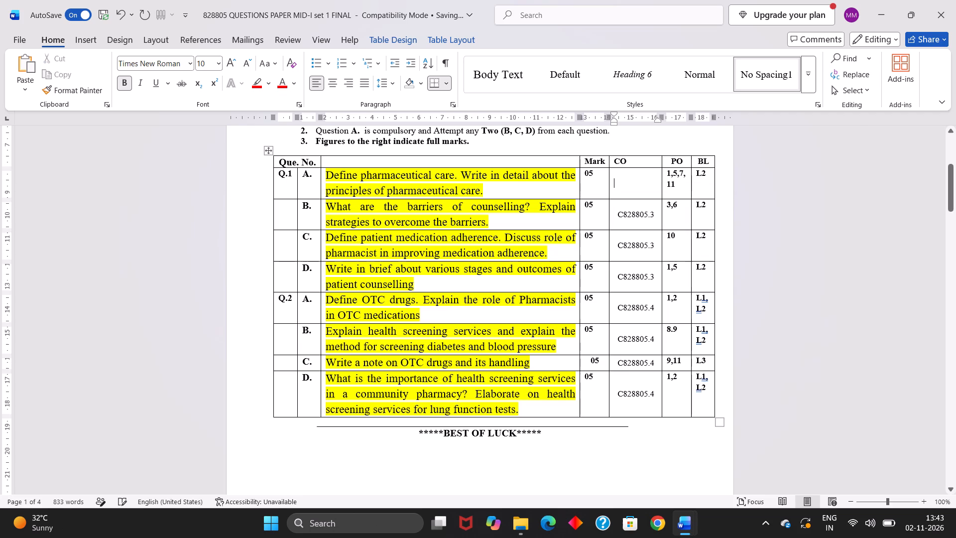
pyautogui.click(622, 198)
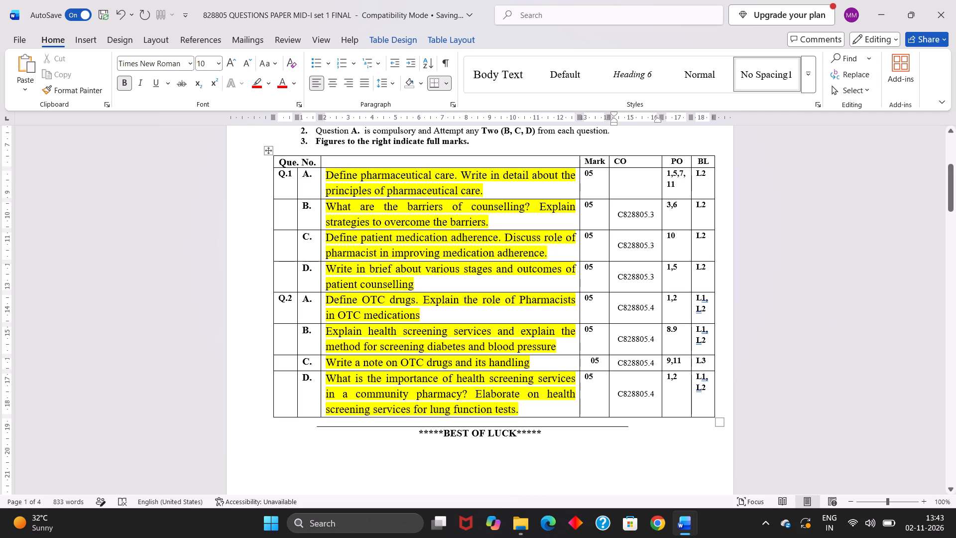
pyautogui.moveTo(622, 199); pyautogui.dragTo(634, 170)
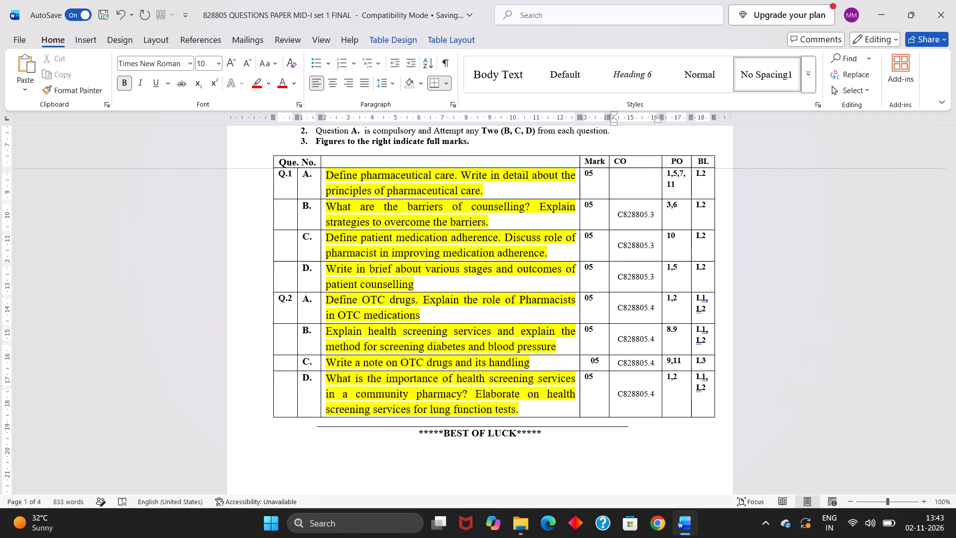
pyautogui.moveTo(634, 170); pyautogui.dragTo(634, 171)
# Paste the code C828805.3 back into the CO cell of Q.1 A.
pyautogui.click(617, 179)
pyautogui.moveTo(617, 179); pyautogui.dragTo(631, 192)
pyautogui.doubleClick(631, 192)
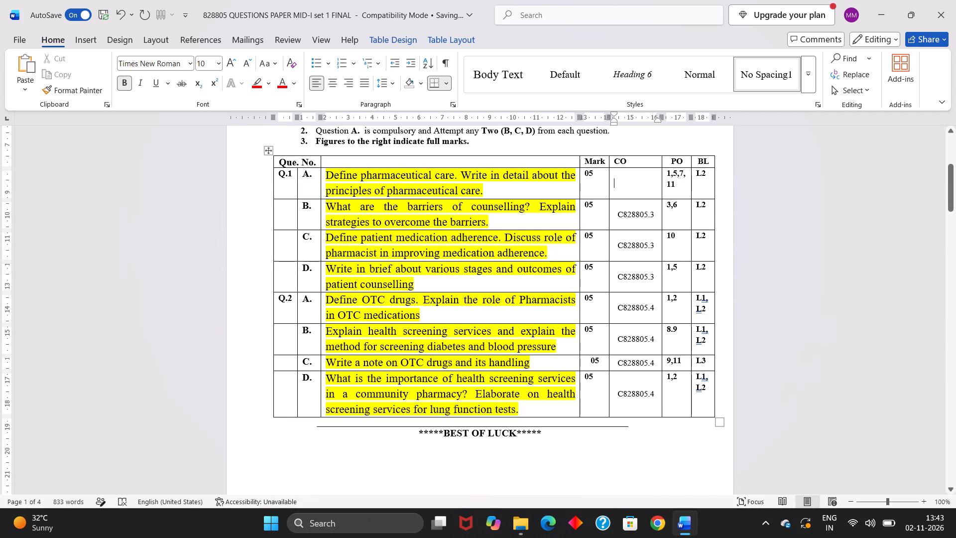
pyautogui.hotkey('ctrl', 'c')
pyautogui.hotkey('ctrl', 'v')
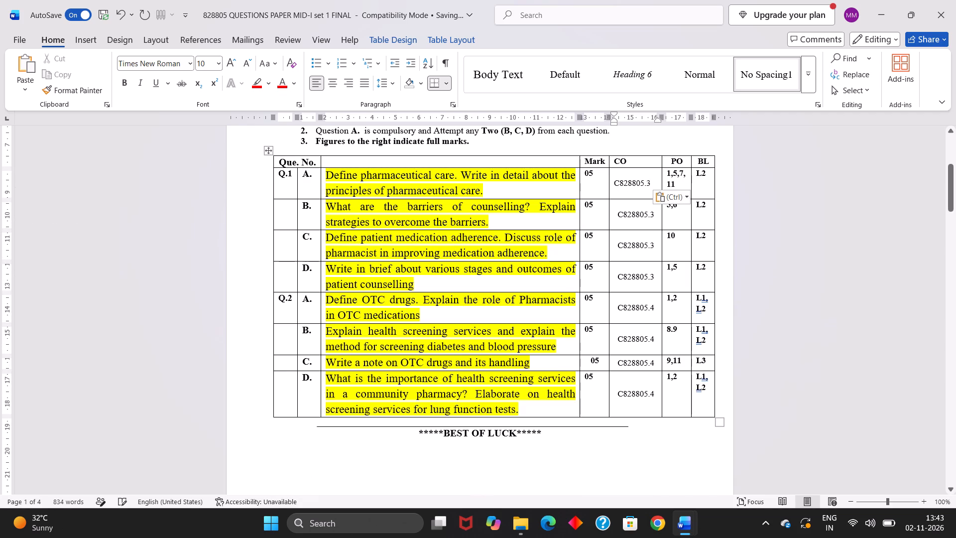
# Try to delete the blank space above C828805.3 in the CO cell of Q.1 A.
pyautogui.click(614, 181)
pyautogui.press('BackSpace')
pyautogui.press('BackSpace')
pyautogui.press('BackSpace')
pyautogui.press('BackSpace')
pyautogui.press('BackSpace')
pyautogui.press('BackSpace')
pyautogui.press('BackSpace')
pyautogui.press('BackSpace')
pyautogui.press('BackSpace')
# Copy the code C828805.4 of Q.2 D, clear its CO cell of text and blank space, and paste the code back.
pyautogui.moveTo(616, 390); pyautogui.dragTo(655, 399)
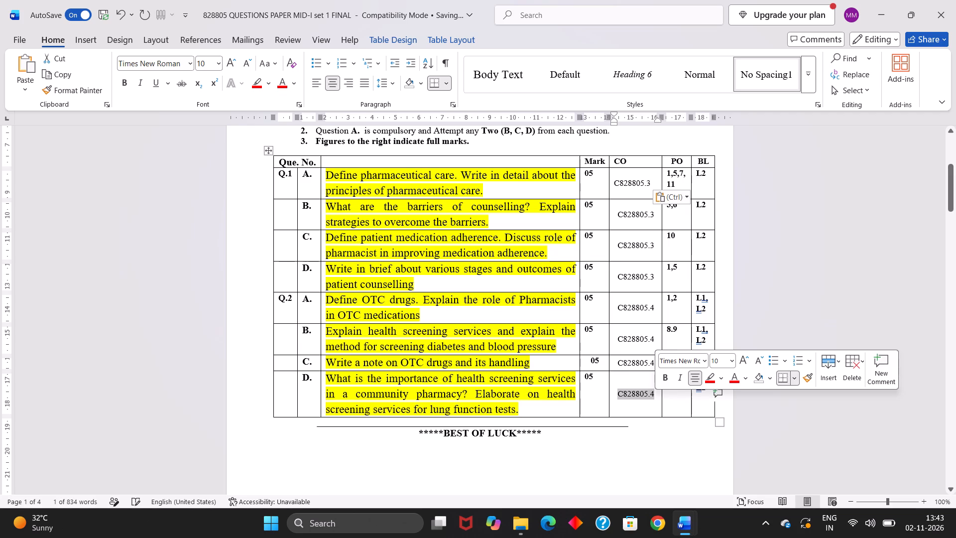
pyautogui.hotkey('ctrl', 'c')
pyautogui.press('BackSpace')
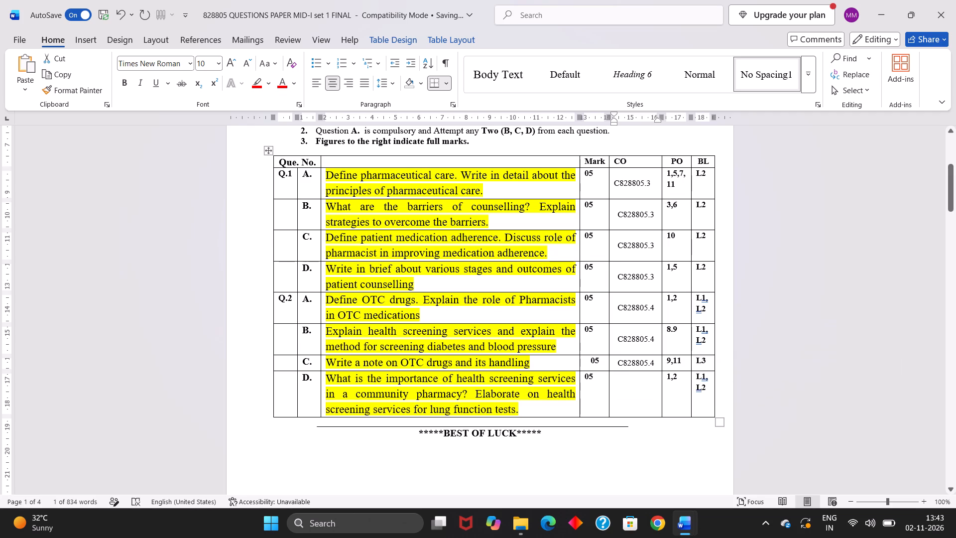
pyautogui.press('BackSpace')
pyautogui.press('BackSpace')
pyautogui.press('BackSpace')
pyautogui.press('BackSpace')
pyautogui.press('BackSpace')
pyautogui.press('BackSpace')
pyautogui.hotkey('ctrl', 'v')
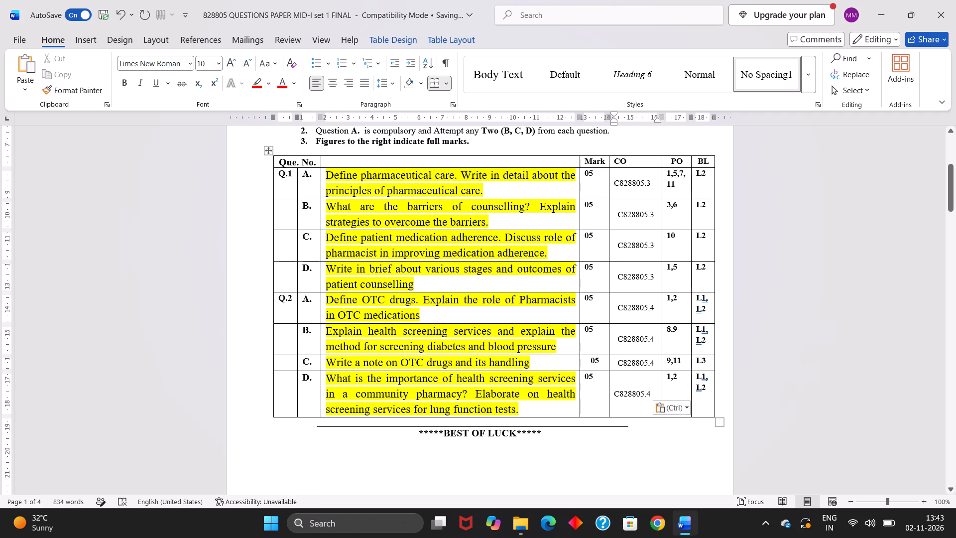
# Centre the Mark column entries from Q.1 A to Q.2 D.
pyautogui.moveTo(588, 175); pyautogui.dragTo(595, 379)
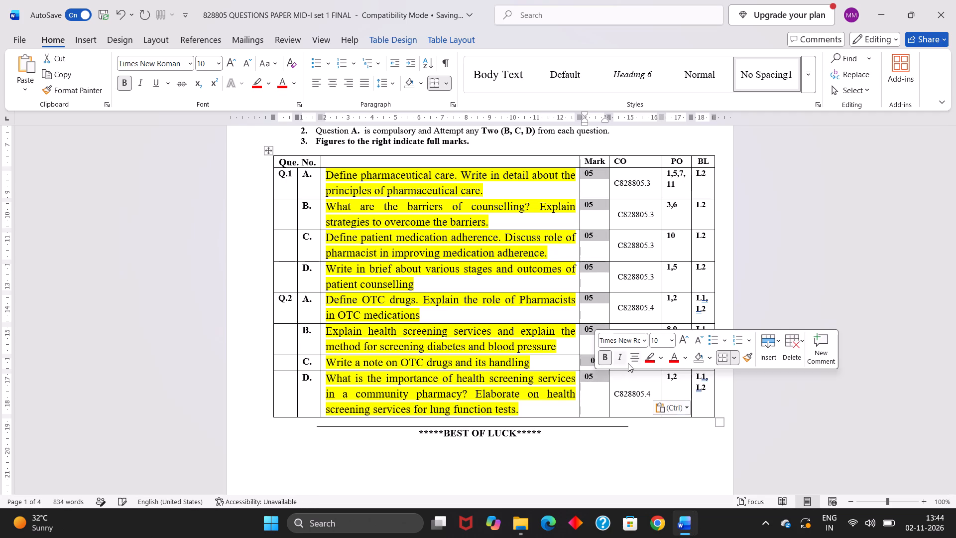
pyautogui.click(630, 361)
pyautogui.click(583, 283)
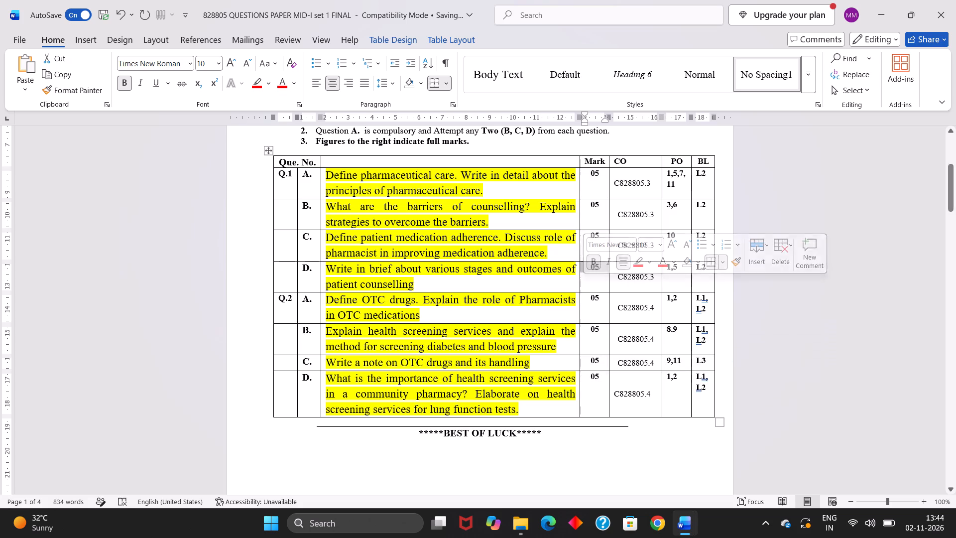
# Centre the BL column entries from Q.1 A to Q.2 D.
pyautogui.moveTo(695, 173); pyautogui.dragTo(705, 298)
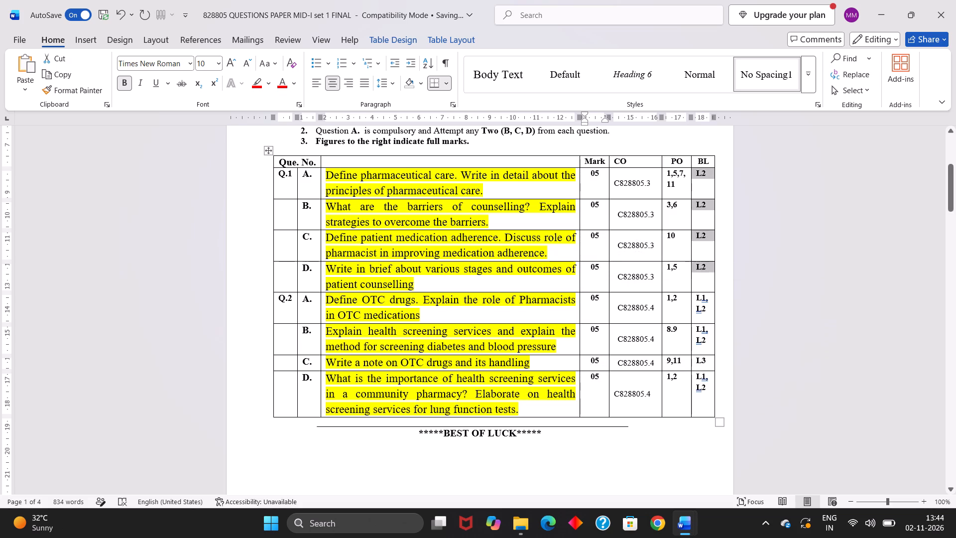
pyautogui.moveTo(705, 298); pyautogui.dragTo(712, 378)
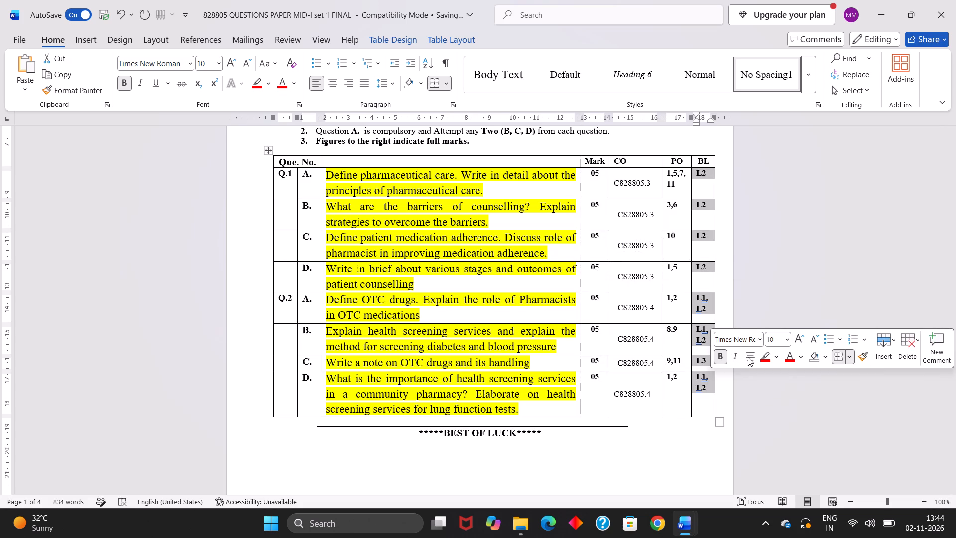
pyautogui.click(748, 357)
pyautogui.click(621, 306)
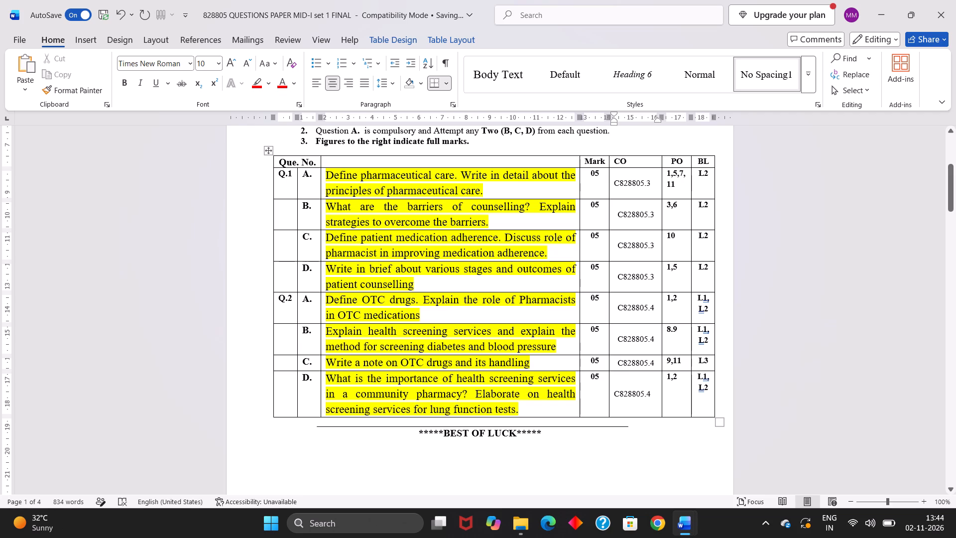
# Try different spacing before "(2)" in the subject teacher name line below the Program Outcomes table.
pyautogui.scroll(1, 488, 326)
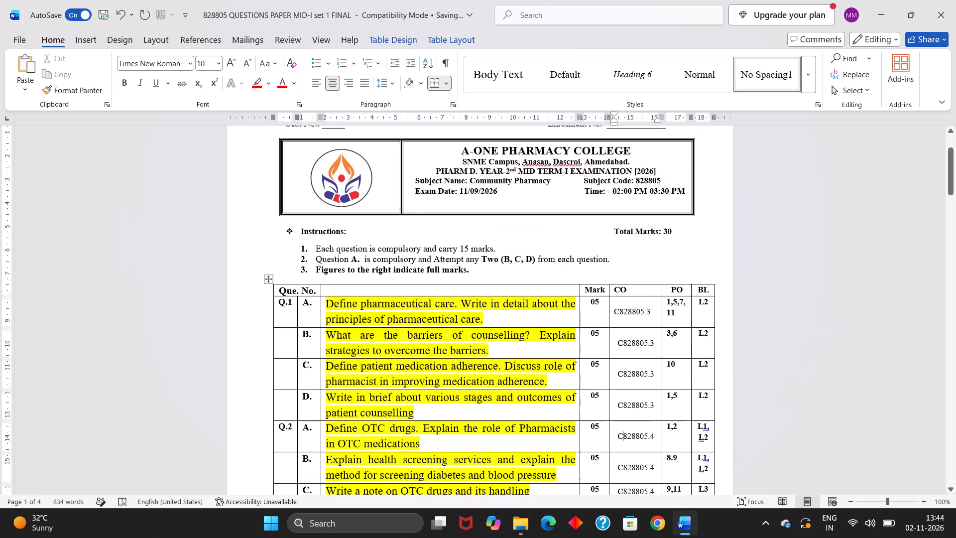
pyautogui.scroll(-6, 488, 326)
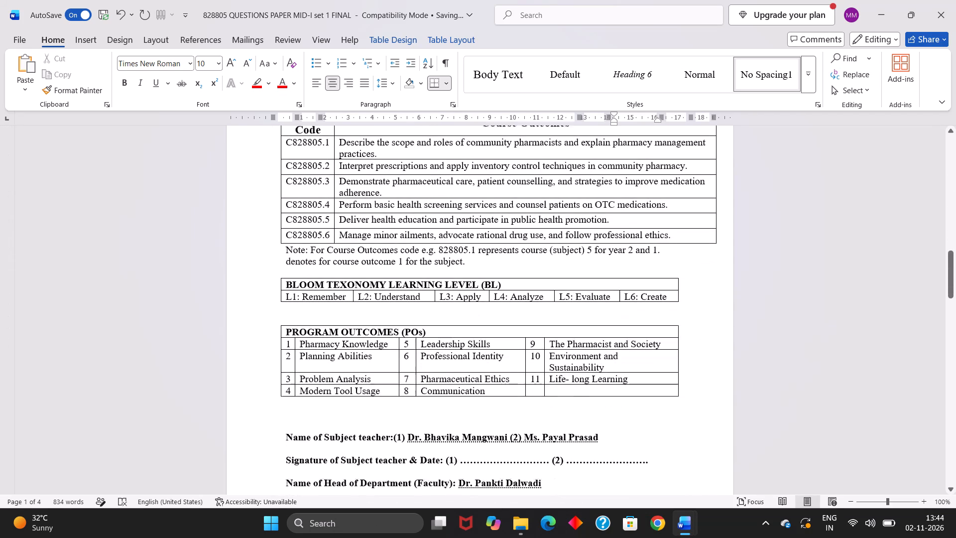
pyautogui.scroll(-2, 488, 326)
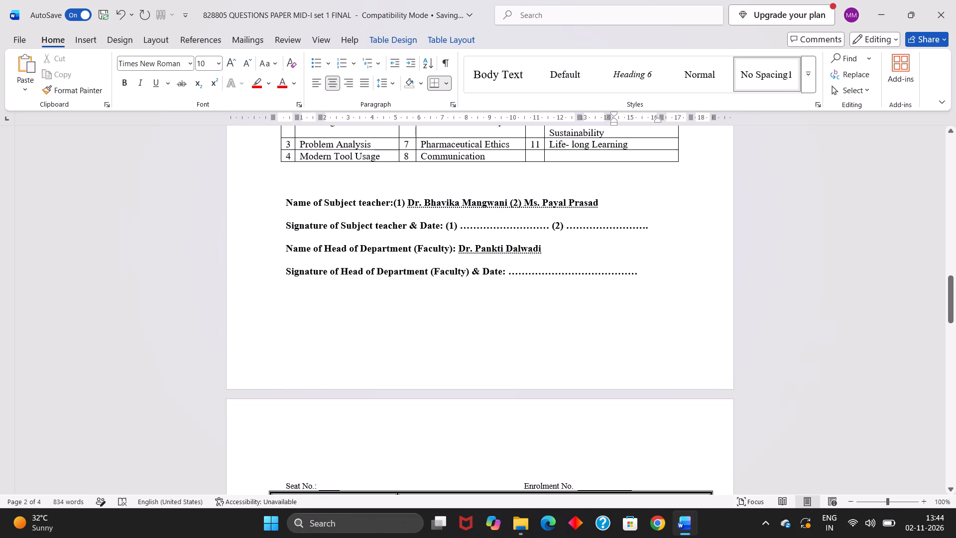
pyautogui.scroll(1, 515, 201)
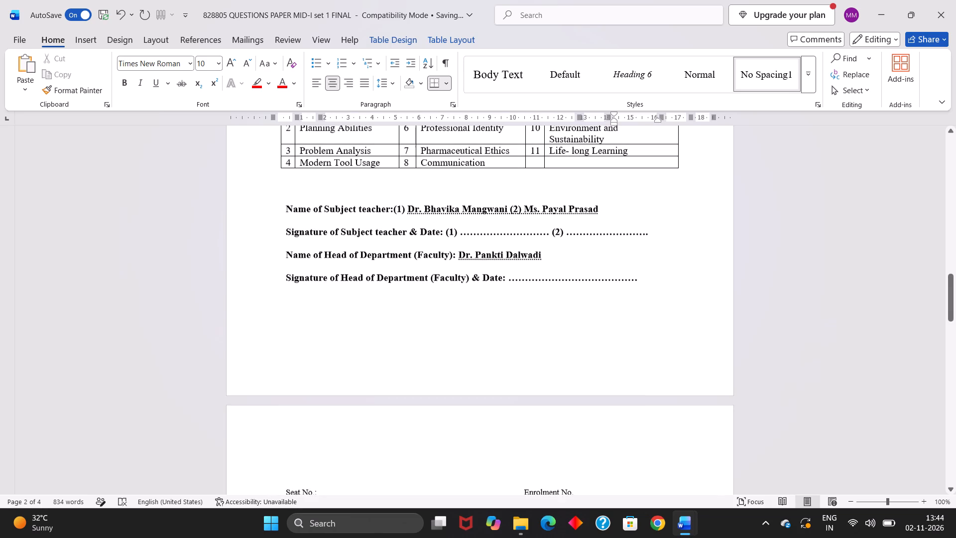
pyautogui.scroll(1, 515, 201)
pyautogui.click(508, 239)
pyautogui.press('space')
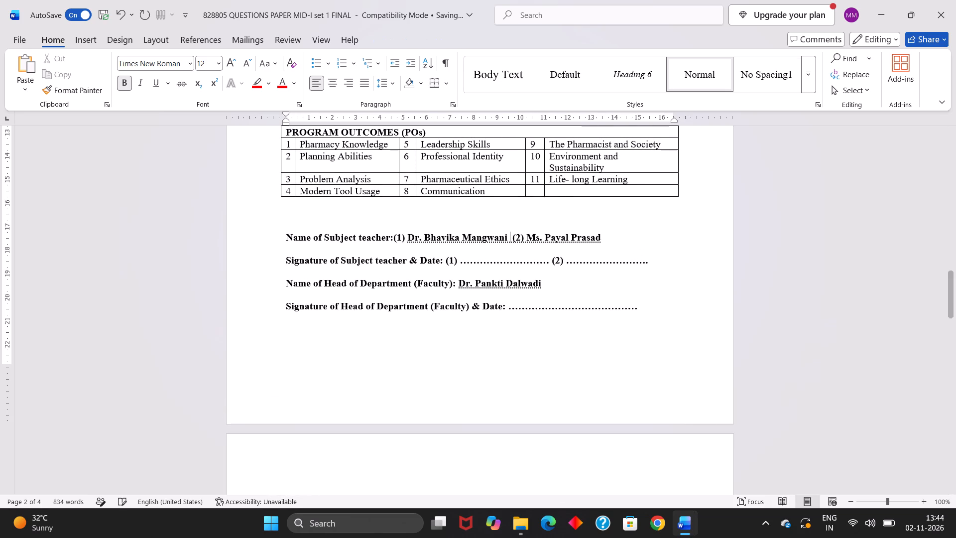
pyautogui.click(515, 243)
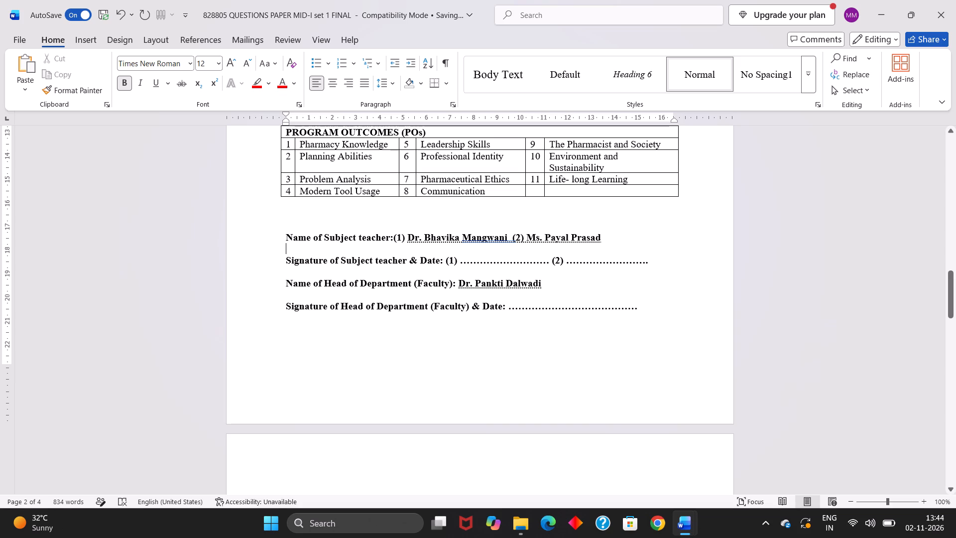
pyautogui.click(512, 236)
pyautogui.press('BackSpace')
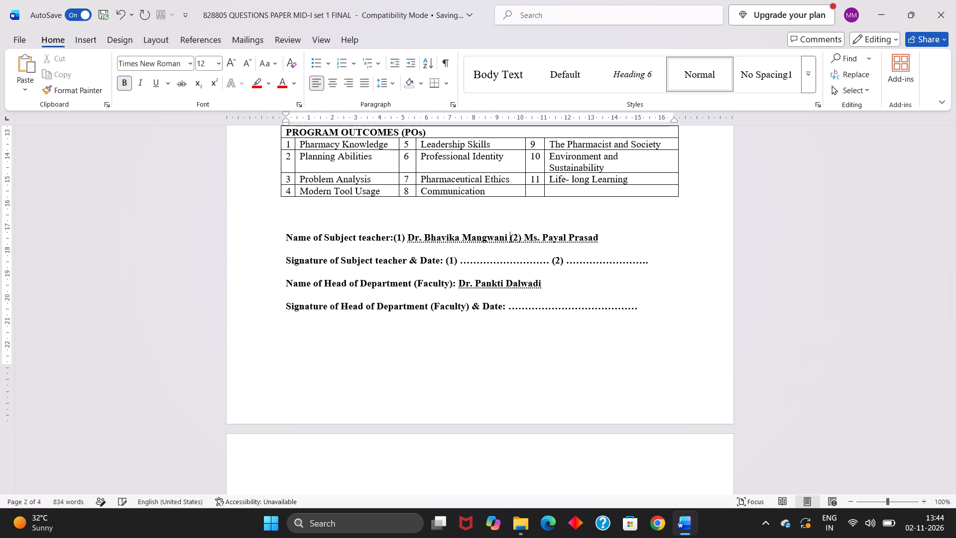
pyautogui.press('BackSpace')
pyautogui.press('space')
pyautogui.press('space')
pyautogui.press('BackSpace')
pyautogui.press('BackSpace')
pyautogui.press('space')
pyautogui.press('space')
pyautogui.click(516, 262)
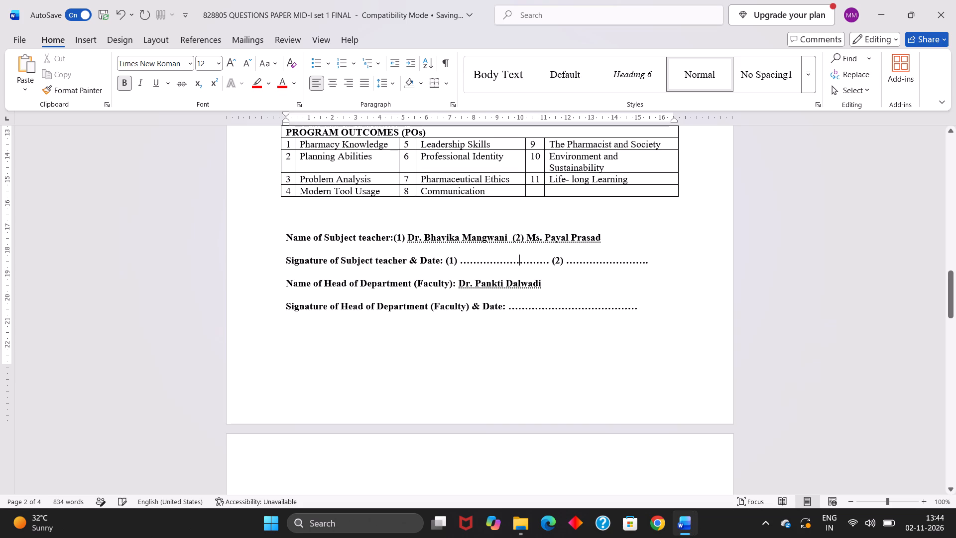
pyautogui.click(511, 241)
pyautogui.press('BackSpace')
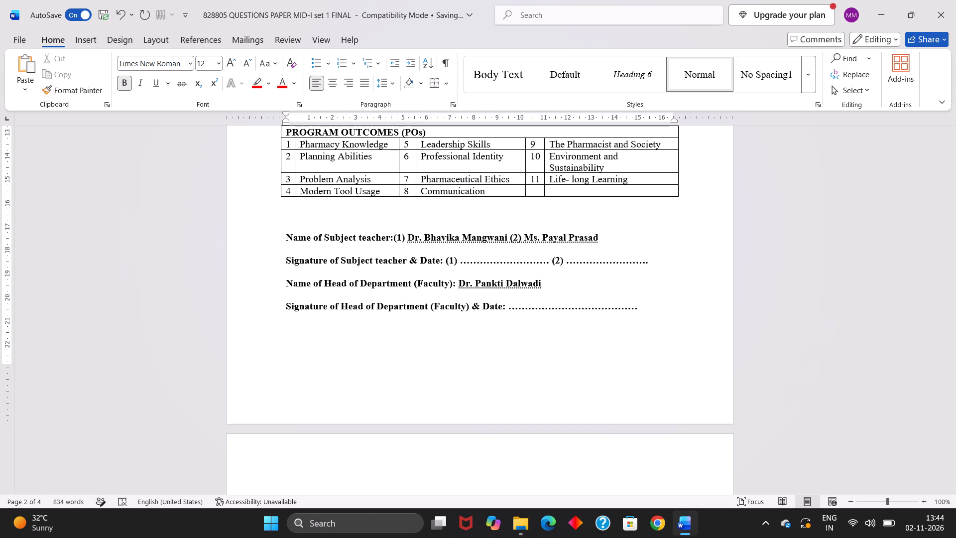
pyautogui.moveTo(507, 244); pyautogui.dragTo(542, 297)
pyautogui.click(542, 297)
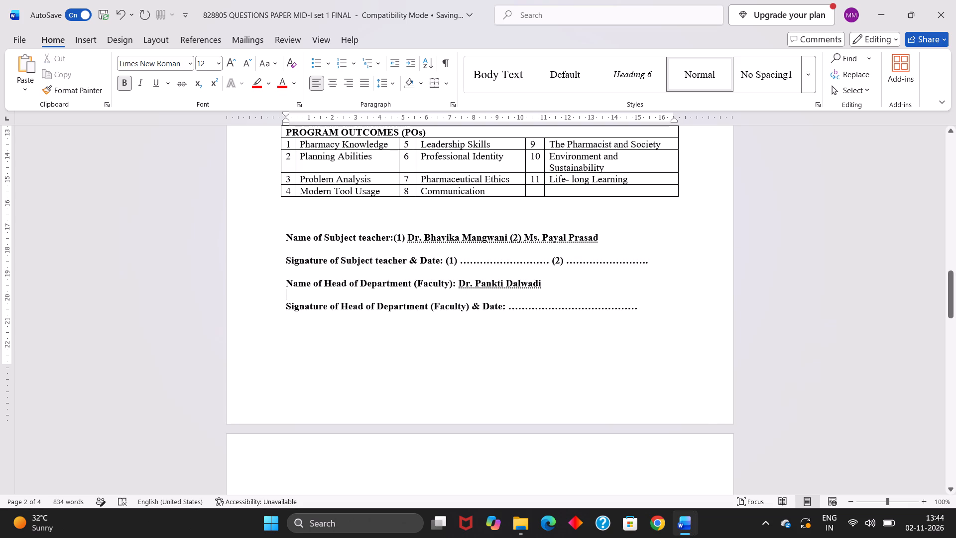
# Return to the start of the question paper and save the document.
pyautogui.scroll(-1, 300, 321)
pyautogui.scroll(4, 300, 321)
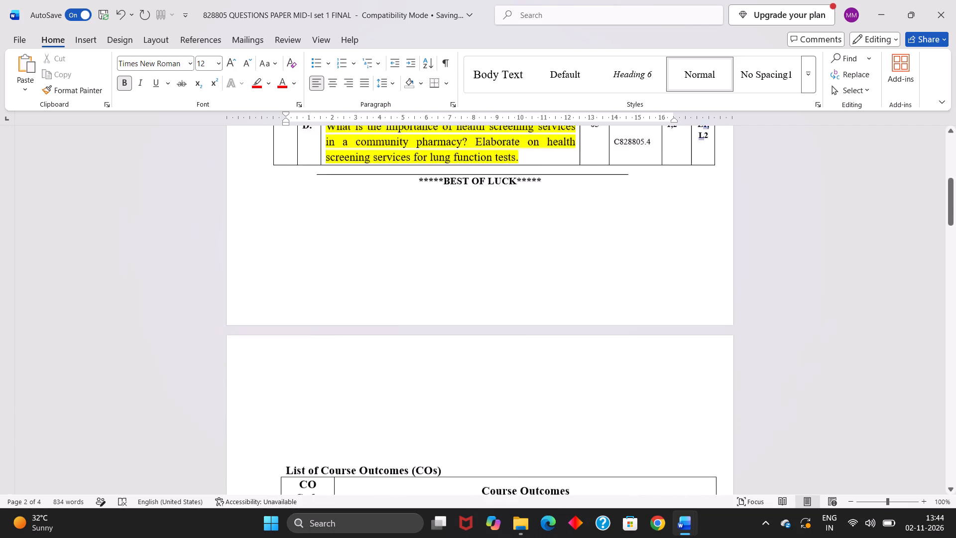
pyautogui.scroll(1, 300, 321)
pyautogui.hotkey('ctrl', 's')
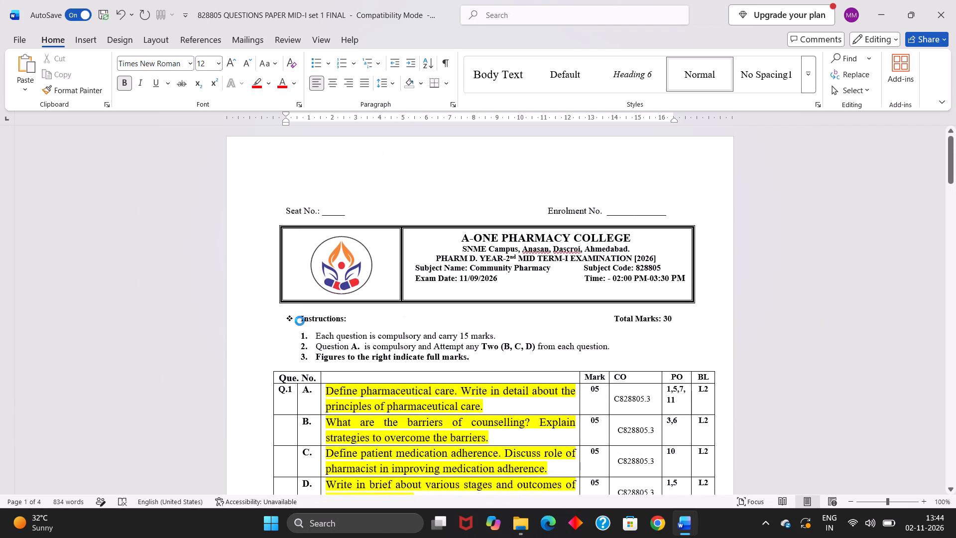
# Change the document's file name to "828805 QUESTIONS PAPER MID-II set 1".
pyautogui.click(477, 15)
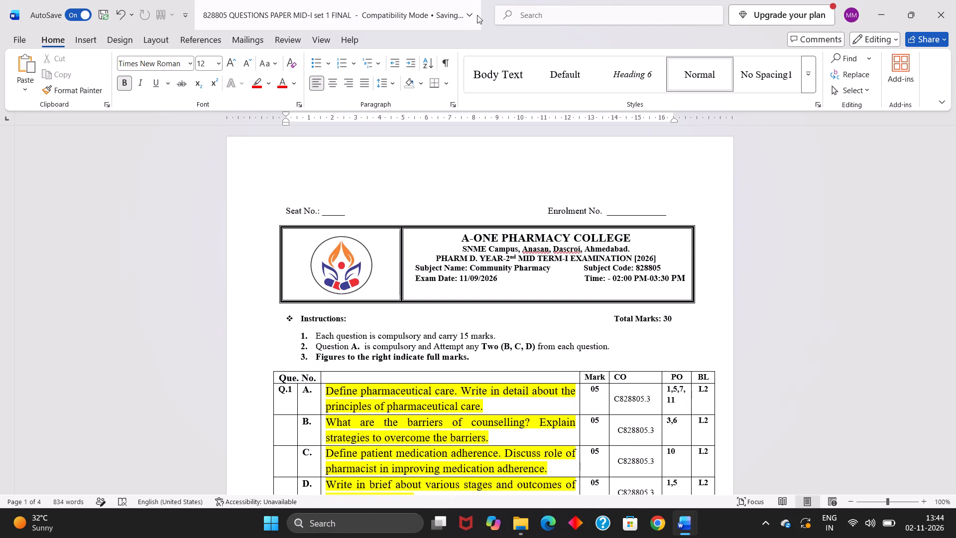
pyautogui.click(350, 69)
pyautogui.press('BackSpace')
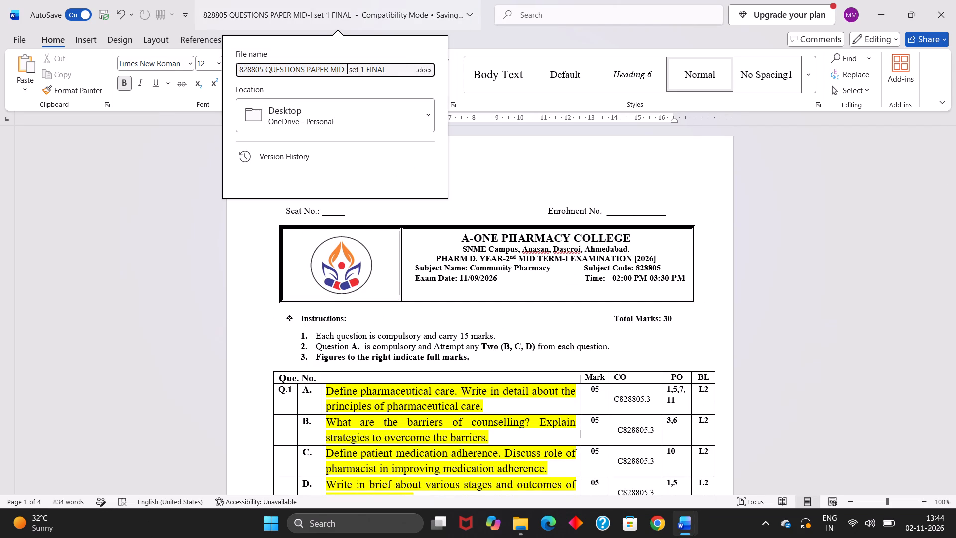
pyautogui.write('II')
pyautogui.click(396, 72)
pyautogui.press('BackSpace')
pyautogui.press('BackSpace')
pyautogui.press('BackSpace')
pyautogui.press('BackSpace')
pyautogui.press('BackSpace')
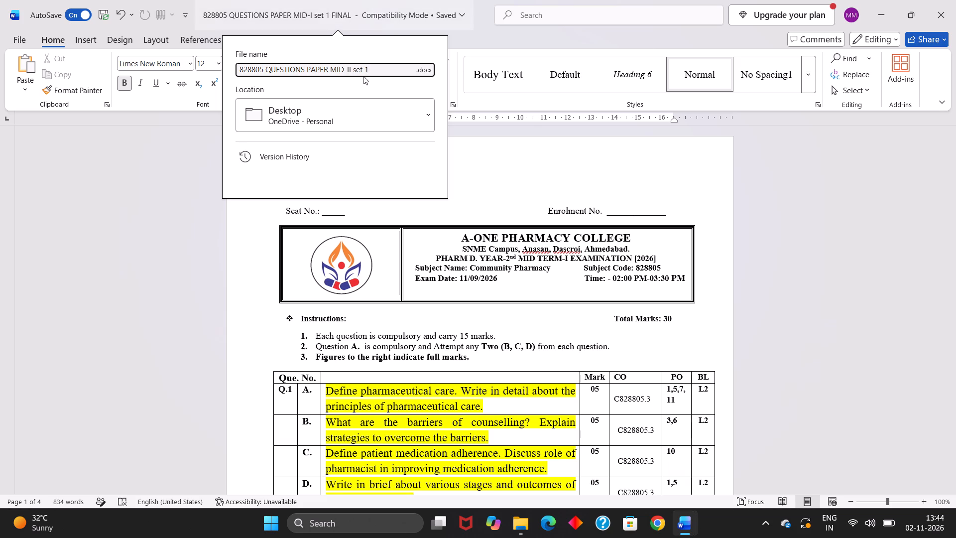
# Move the document to the "fd 2 docs" folder within the OneDrive Desktop.
pyautogui.click(428, 115)
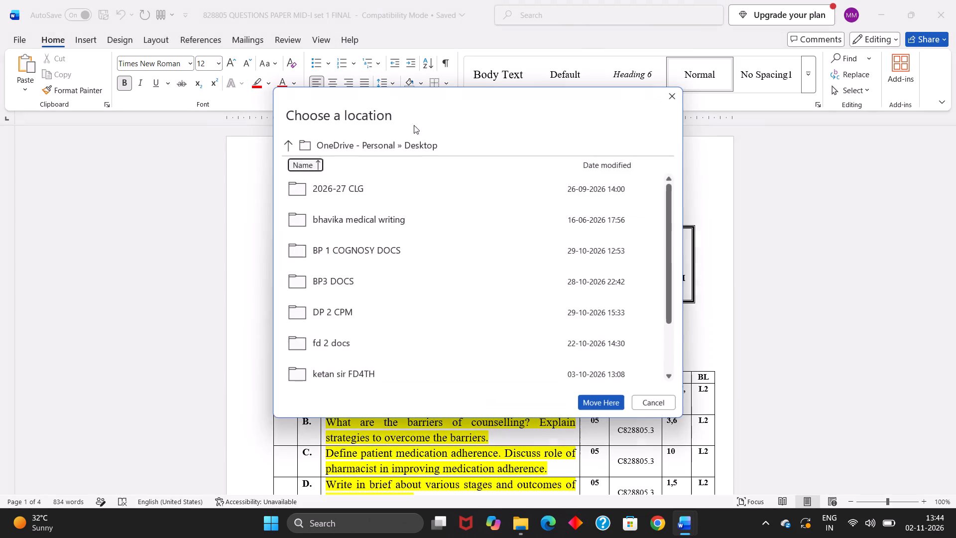
pyautogui.click(336, 339)
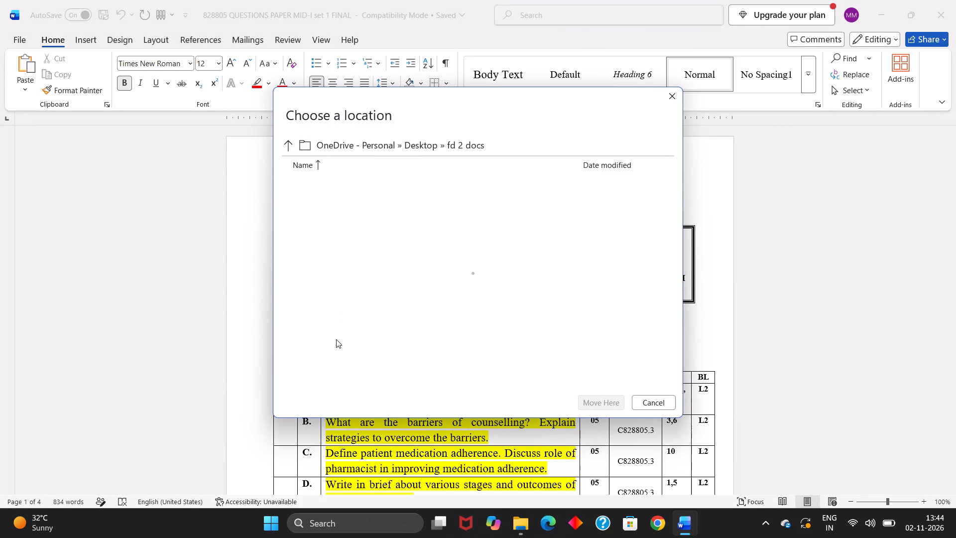
pyautogui.click(595, 399)
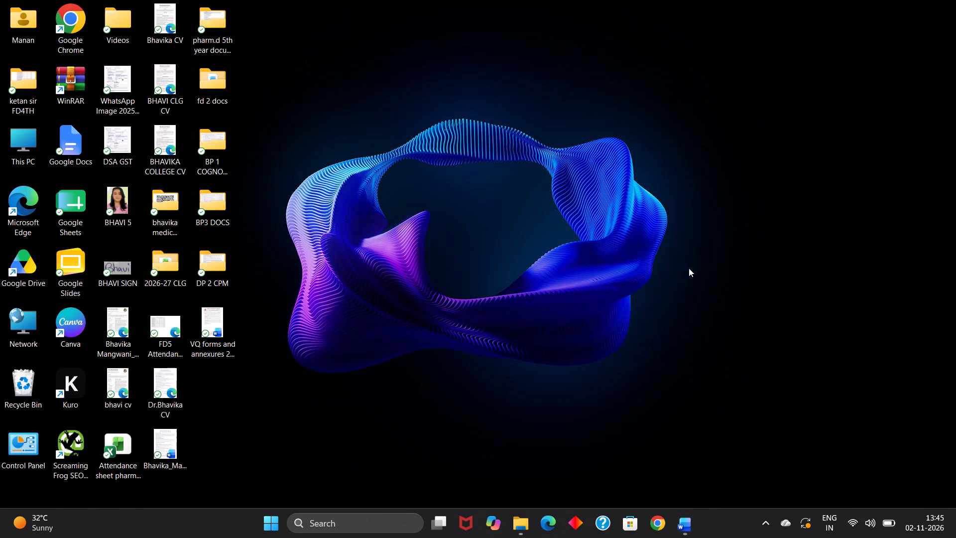
# Open the "fd 2 docs" folder from the desktop and open "828805 QUESTIONS PAPER MID-II set 1" in it.
pyautogui.doubleClick(211, 82)
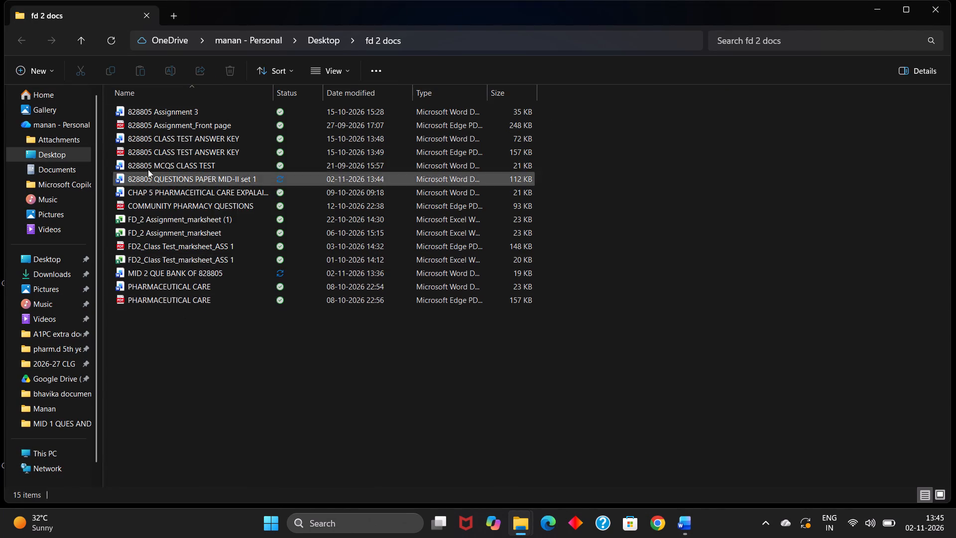
pyautogui.doubleClick(214, 180)
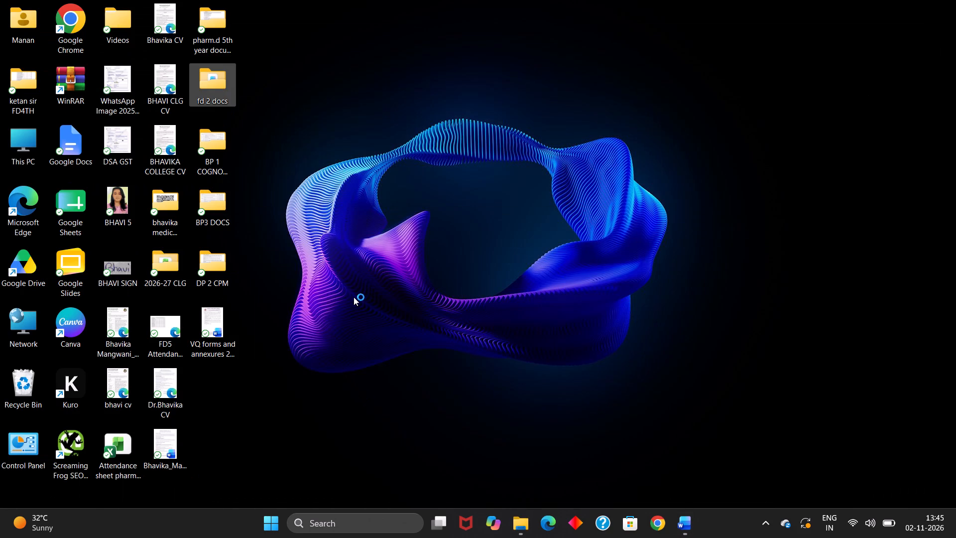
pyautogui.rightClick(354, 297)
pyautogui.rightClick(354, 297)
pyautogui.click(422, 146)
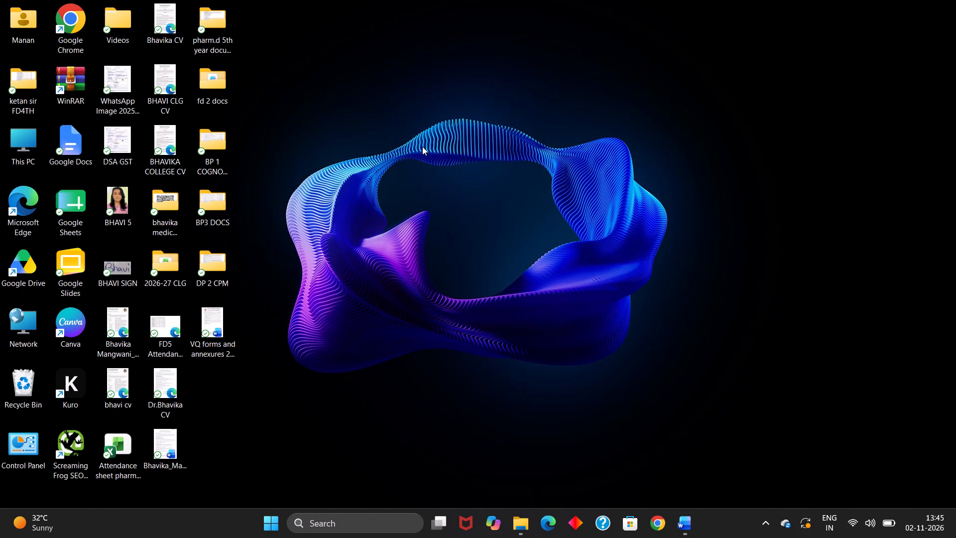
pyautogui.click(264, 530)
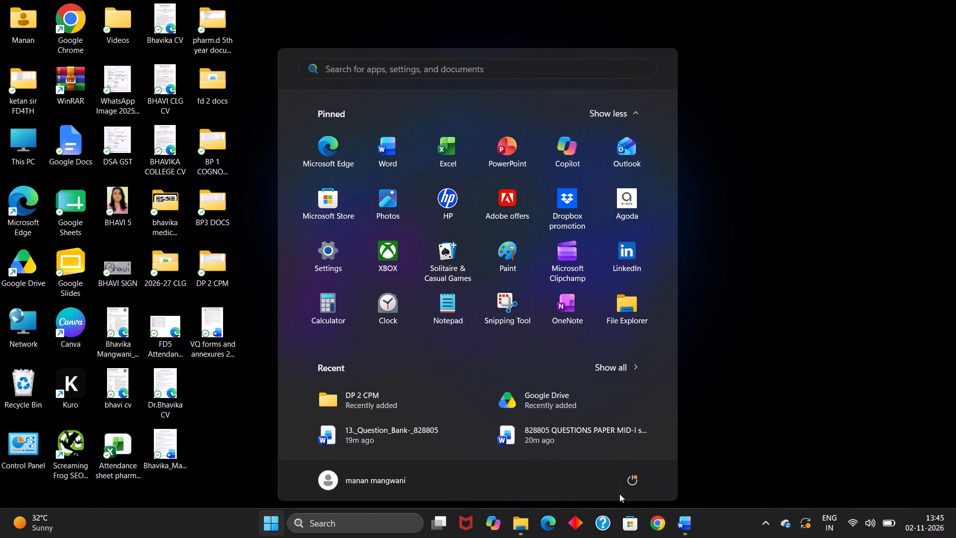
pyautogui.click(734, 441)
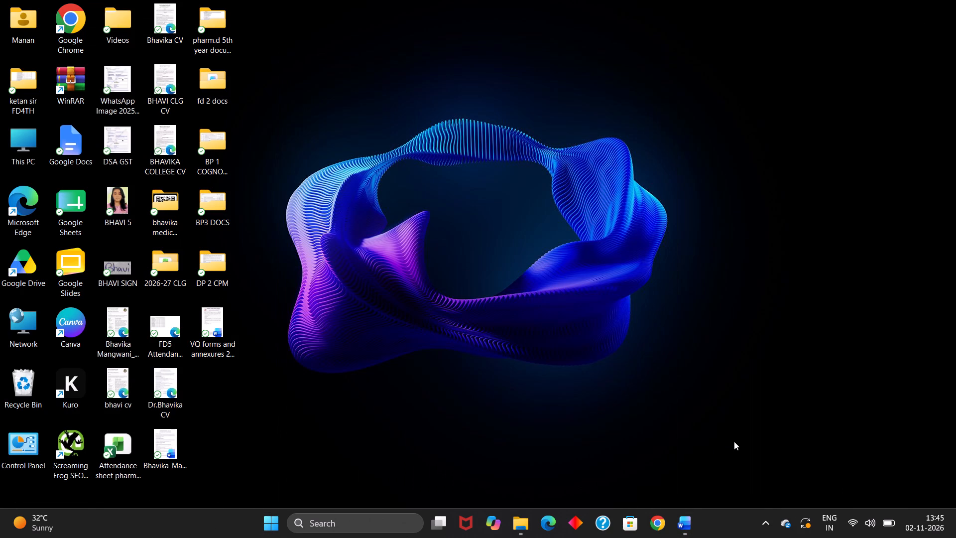